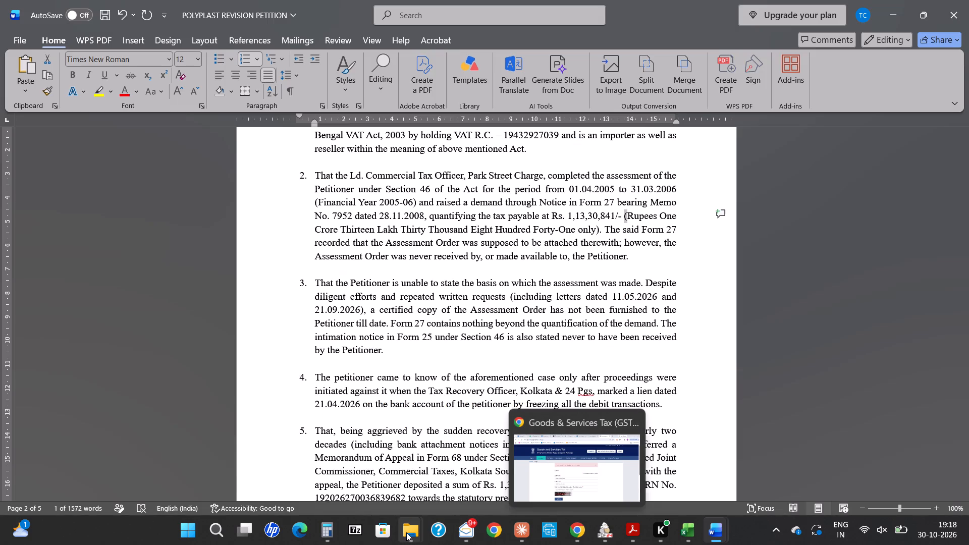
Switch to File Explorer and open the Order (2) PDF from the APL 01 folder to check its first page, then close it.
{"action": "left_click", "coordinate": [554, 465]}
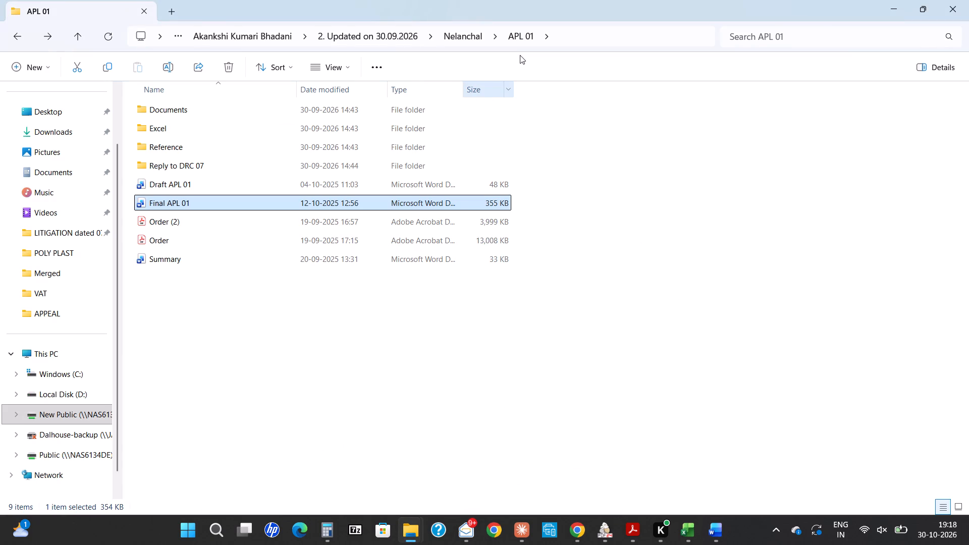
{"action": "key", "text": "Down"}
{"action": "key", "text": "Return"}
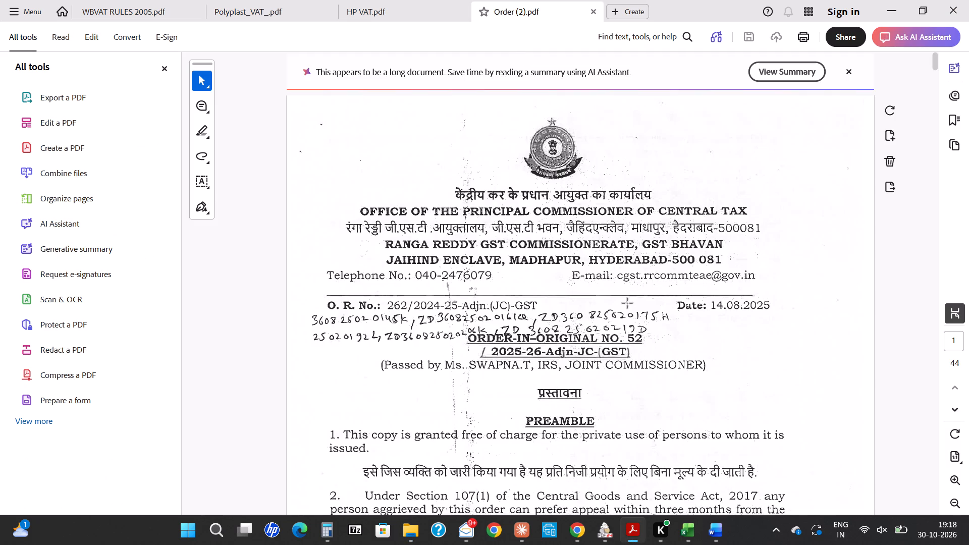
{"action": "scroll", "coordinate": [628, 304], "scroll_direction": "down", "scroll_amount": 2}
{"action": "key", "text": "ctrl+w"}
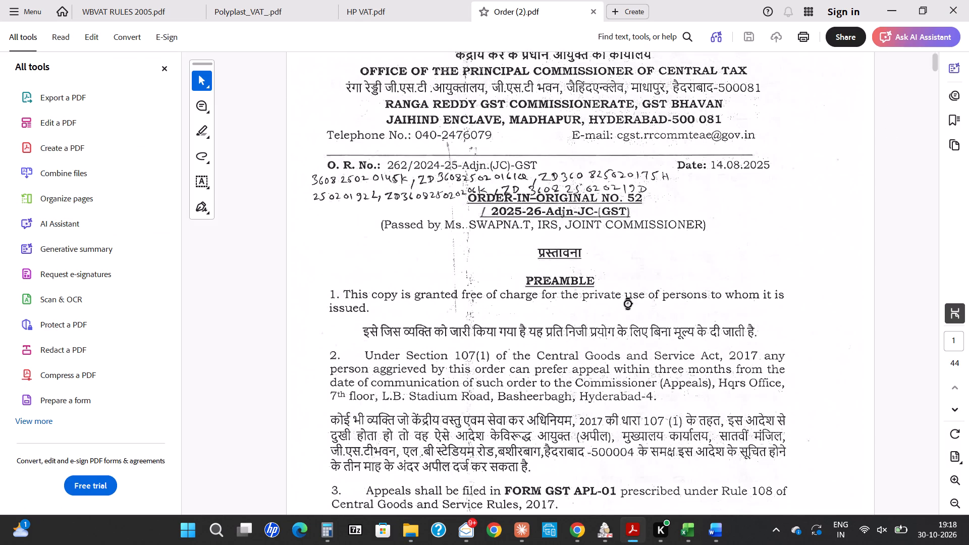
Find the 2nd case OIA folder within the Nelanchal folder, view its DRC07 order PDF and close it.
{"action": "key", "text": "alt+Tab"}
{"action": "key", "text": "Up"}
{"action": "key", "text": "Up"}
{"action": "key", "text": "Up"}
{"action": "key", "text": "Up"}
{"action": "key", "text": "Up"}
{"action": "key", "text": "Up"}
{"action": "key", "text": "BackSpace"}
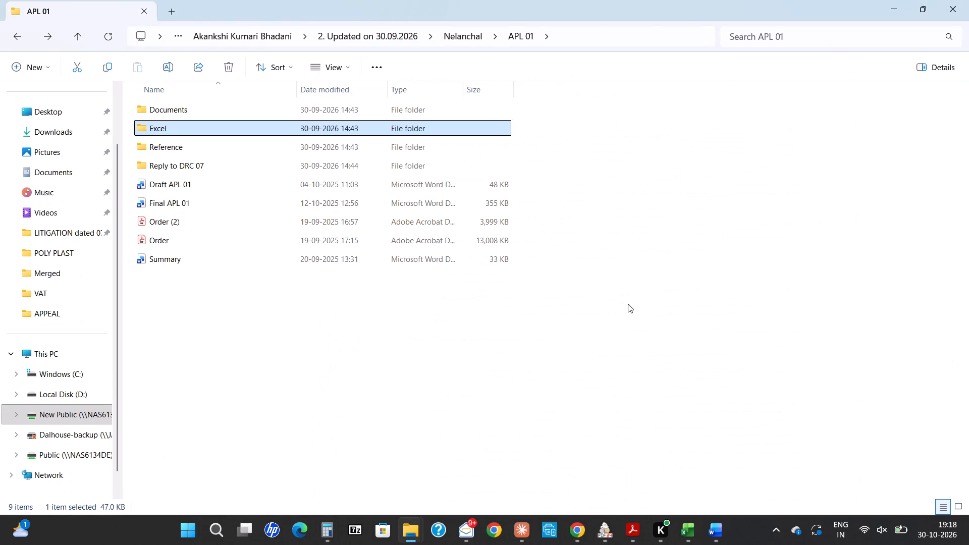
{"action": "key", "text": "Down"}
{"action": "key", "text": "Down"}
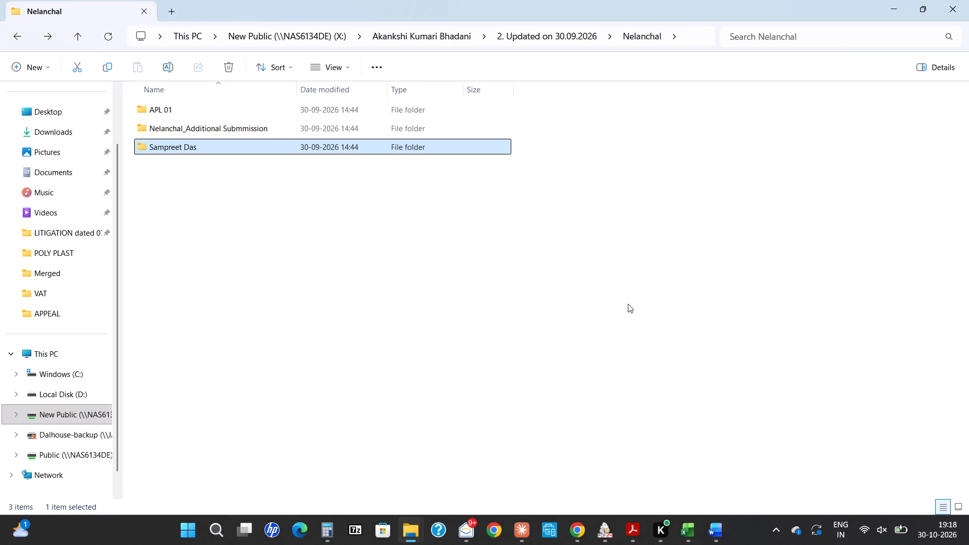
{"action": "key", "text": "Up"}
{"action": "key", "text": "Down"}
{"action": "key", "text": "Return"}
{"action": "key", "text": "Down"}
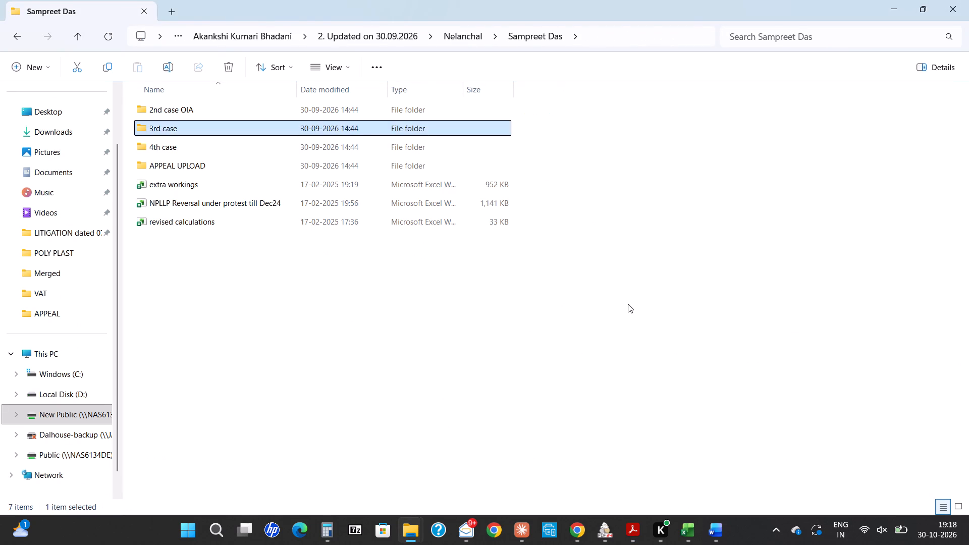
{"action": "key", "text": "Up"}
{"action": "key", "text": "Return"}
{"action": "key", "text": "Down"}
{"action": "key", "text": "Return"}
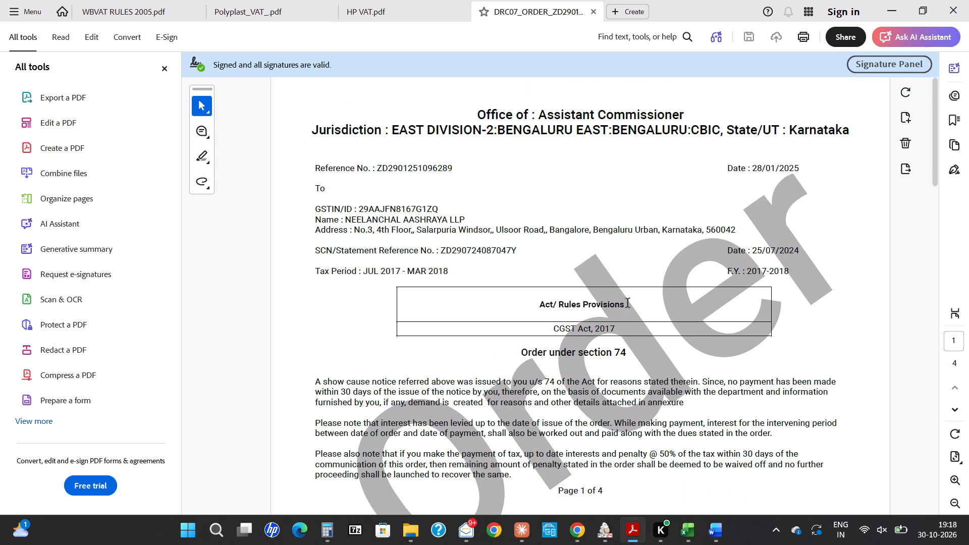
{"action": "key", "text": "ctrl+w"}
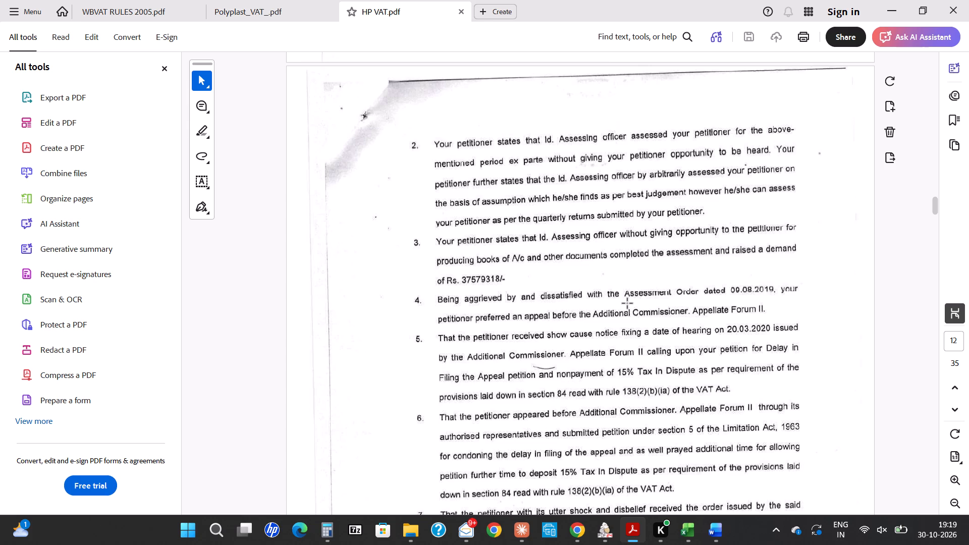
Open the ACKNOWLEDGEMENT GST APL -01 (1) PDF from the APPEAL UPLOAD folder for viewing.
{"action": "key", "text": "alt+Tab"}
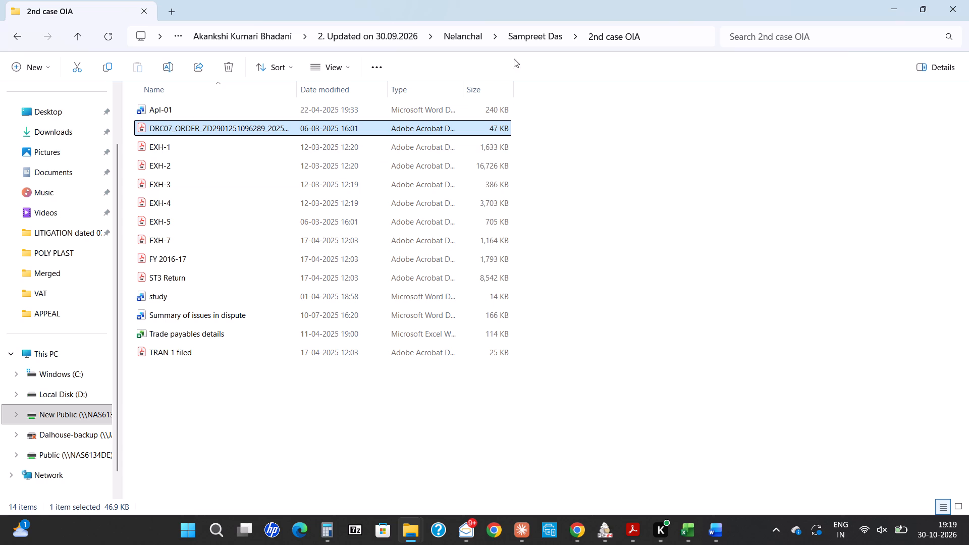
{"action": "left_click", "coordinate": [543, 43]}
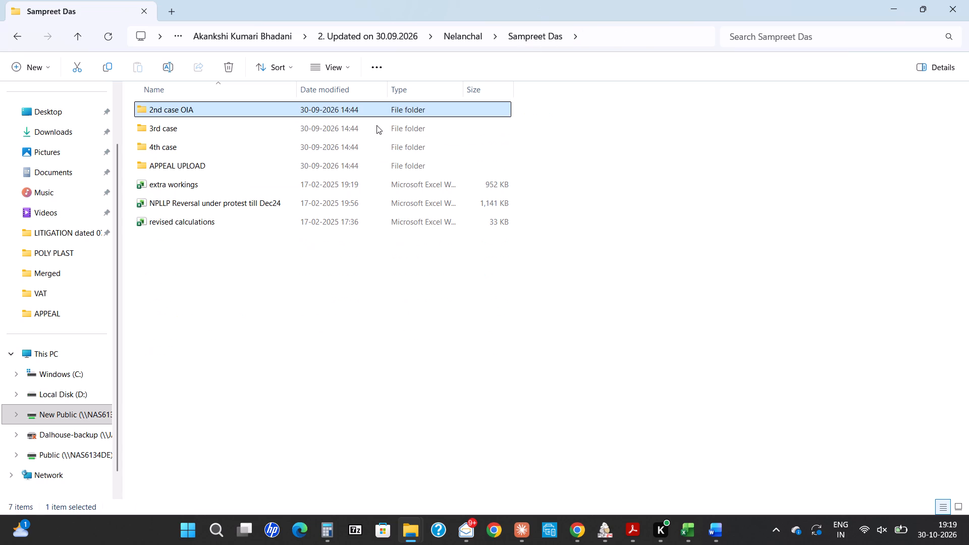
{"action": "left_click", "coordinate": [365, 129]}
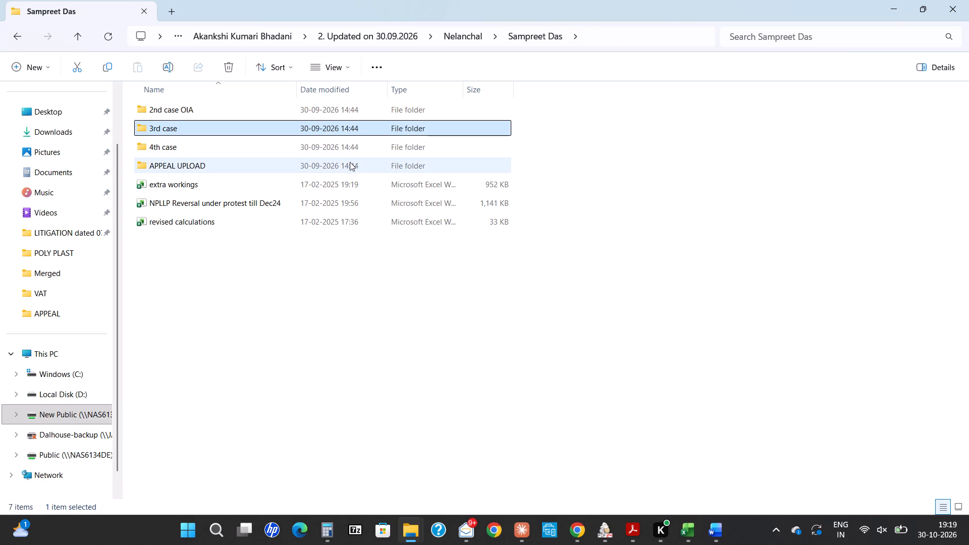
{"action": "double_click", "coordinate": [350, 162]}
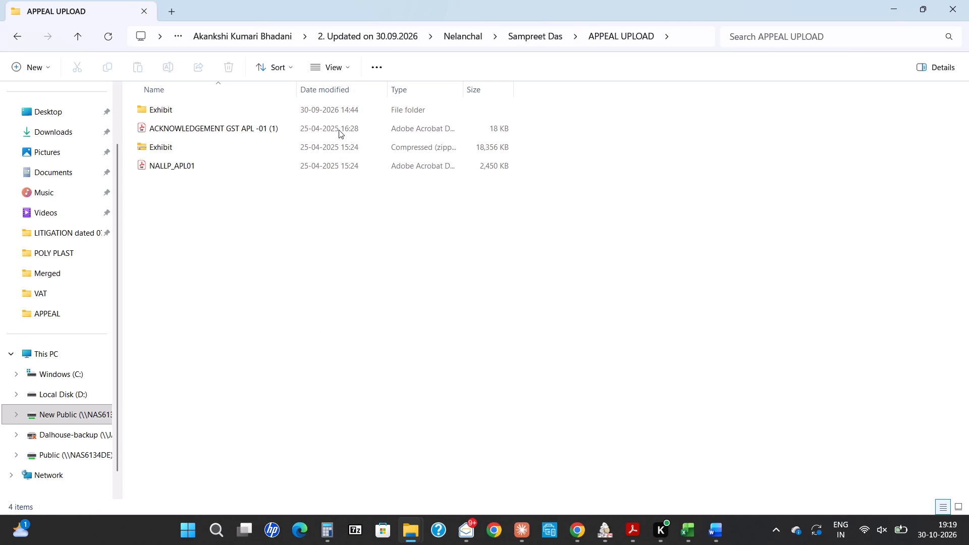
{"action": "double_click", "coordinate": [339, 130]}
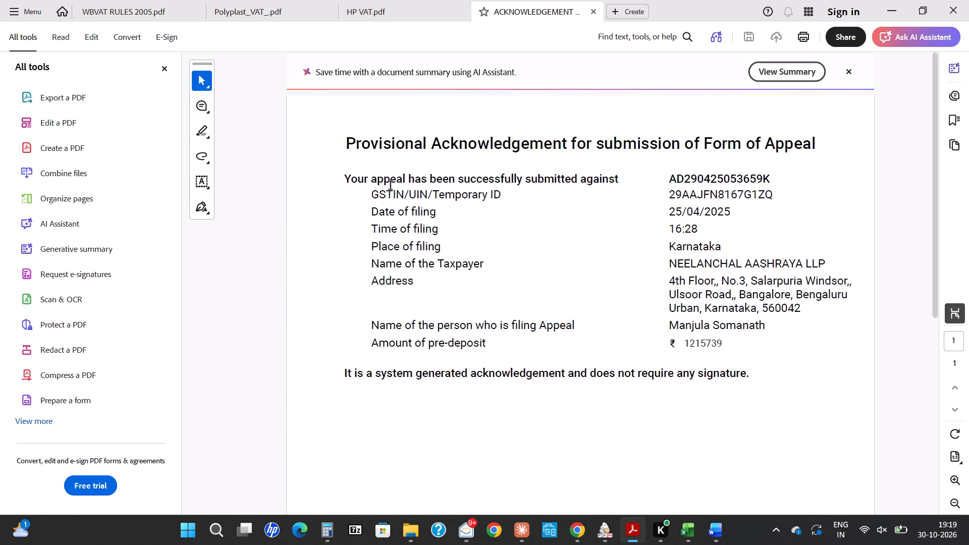
Open Exhibit-1_2_3 merged from the APPEAL UPLOAD Exhibit folder and examine the audit notice and the reply to it.
{"action": "key", "text": "alt+Tab"}
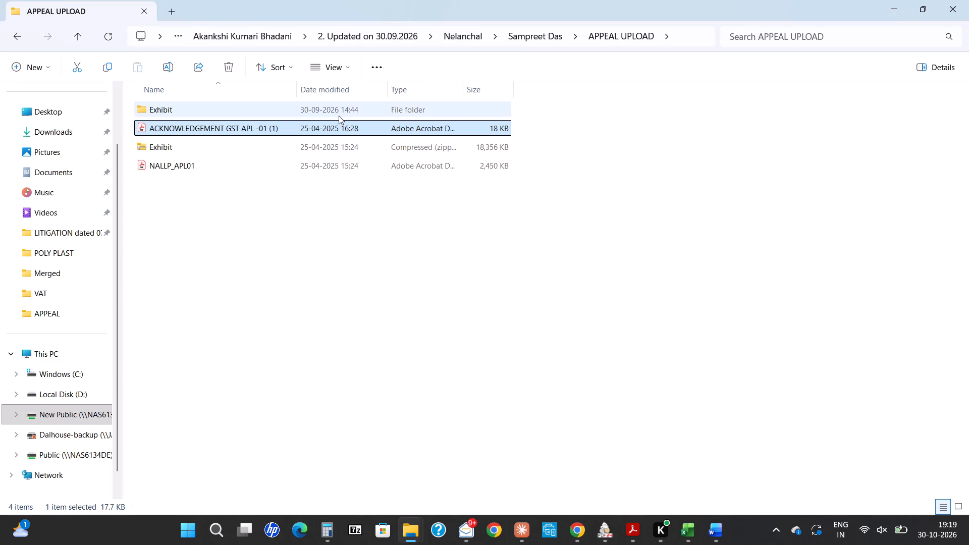
{"action": "double_click", "coordinate": [339, 116]}
{"action": "left_click", "coordinate": [339, 116]}
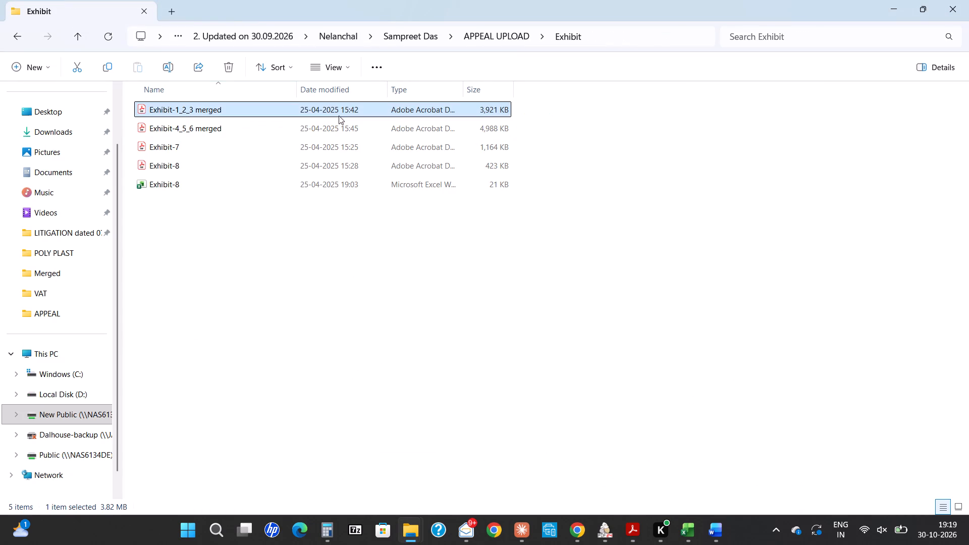
{"action": "double_click", "coordinate": [339, 116]}
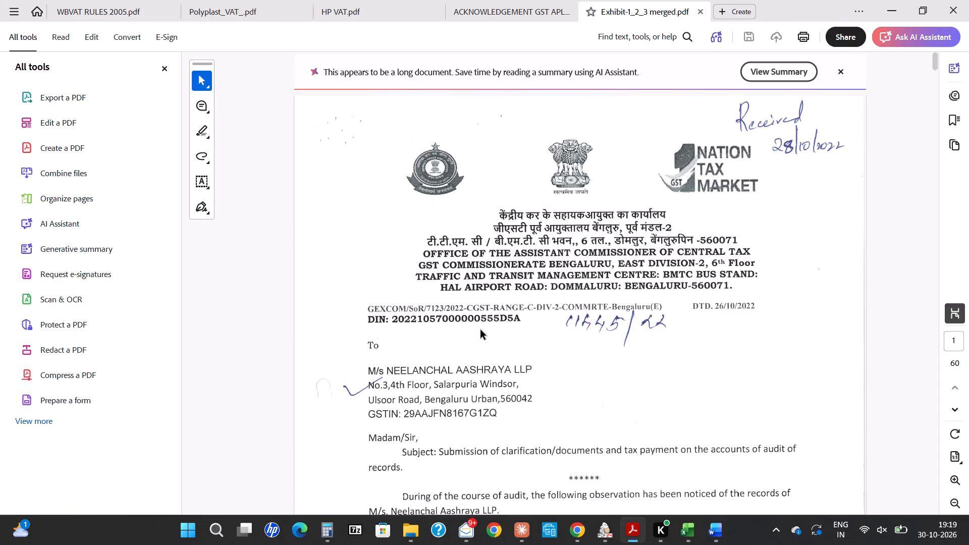
{"action": "scroll", "coordinate": [480, 330], "scroll_direction": "down", "scroll_amount": 7}
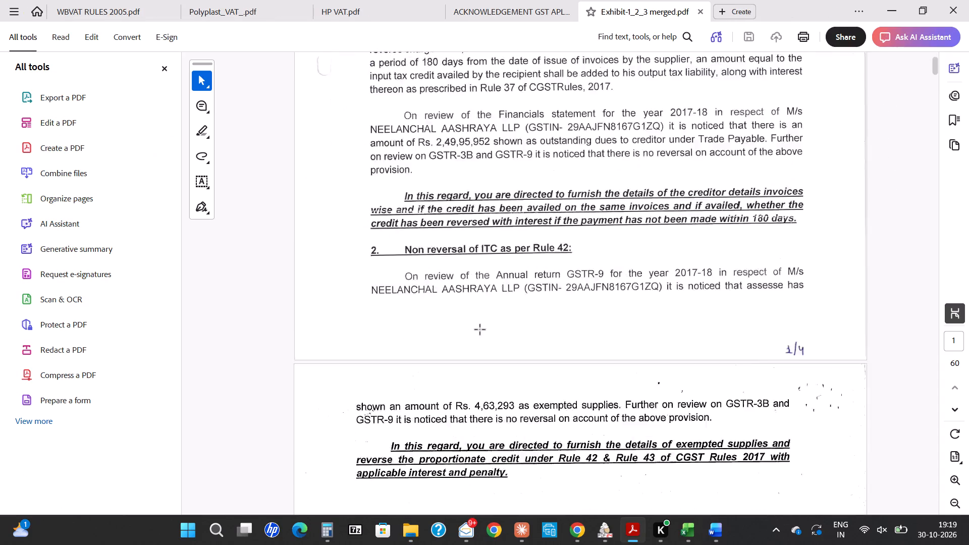
{"action": "scroll", "coordinate": [480, 330], "scroll_direction": "down", "scroll_amount": 7}
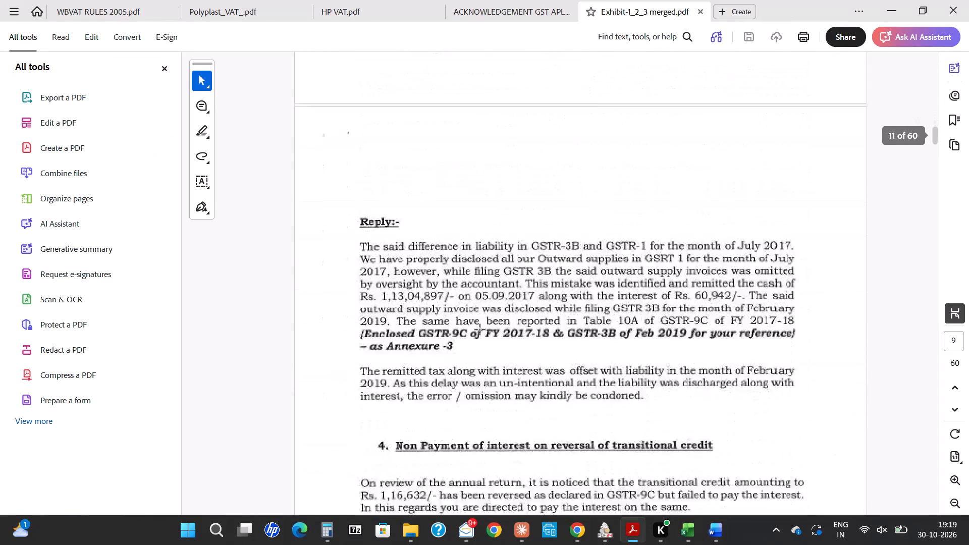
{"action": "scroll", "coordinate": [480, 330], "scroll_direction": "down", "scroll_amount": 3}
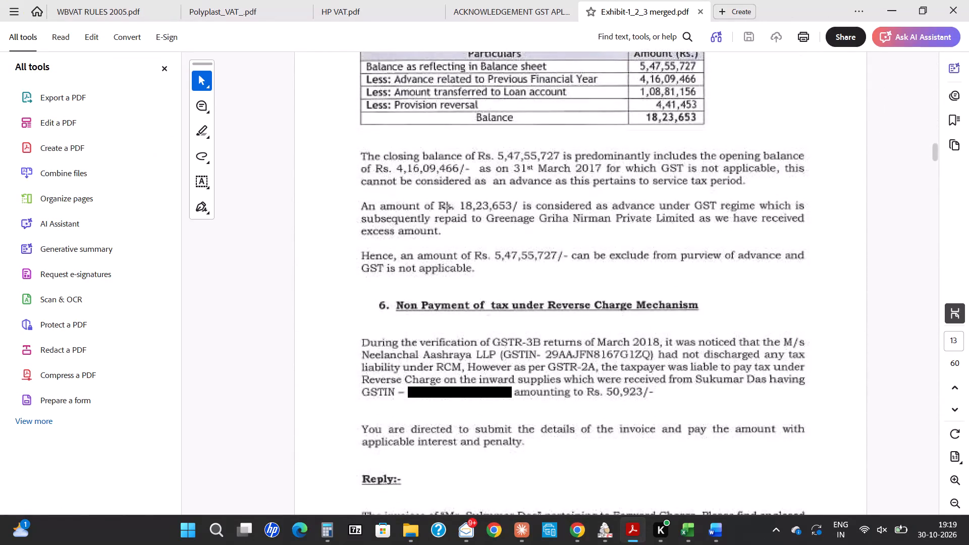
Open the NALLP_APL01 PDF from the APPEAL UPLOAD folder and examine its index of annexures and exhibits.
{"action": "key", "text": "alt+Tab"}
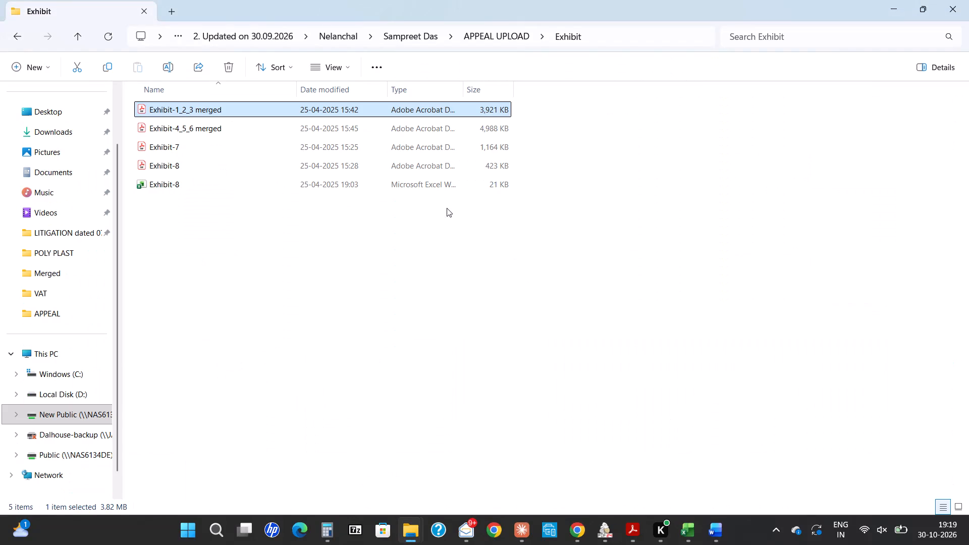
{"action": "key", "text": "BackSpace"}
{"action": "key", "text": "Down"}
{"action": "key", "text": "Down"}
{"action": "key", "text": "Down"}
{"action": "key", "text": "Return"}
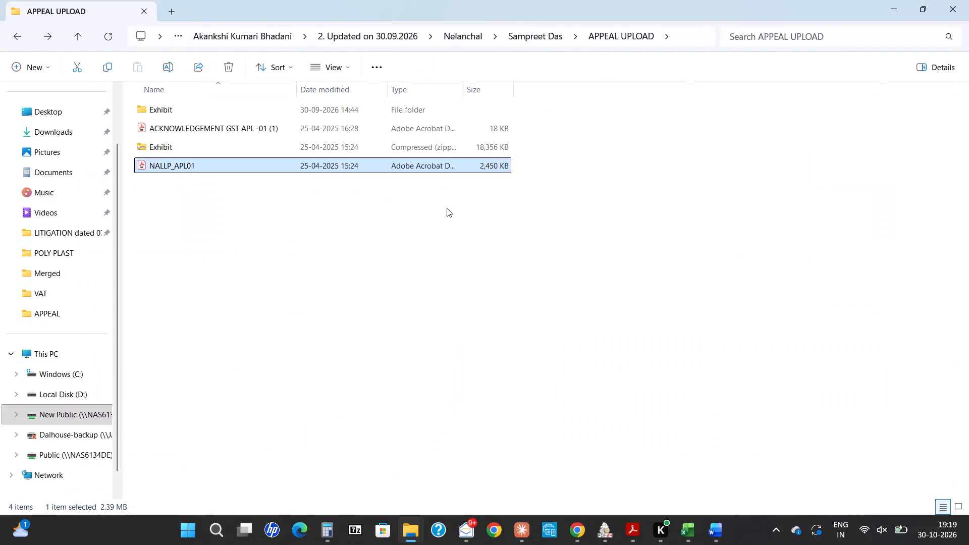
{"action": "scroll", "coordinate": [508, 288], "scroll_direction": "down", "scroll_amount": 1}
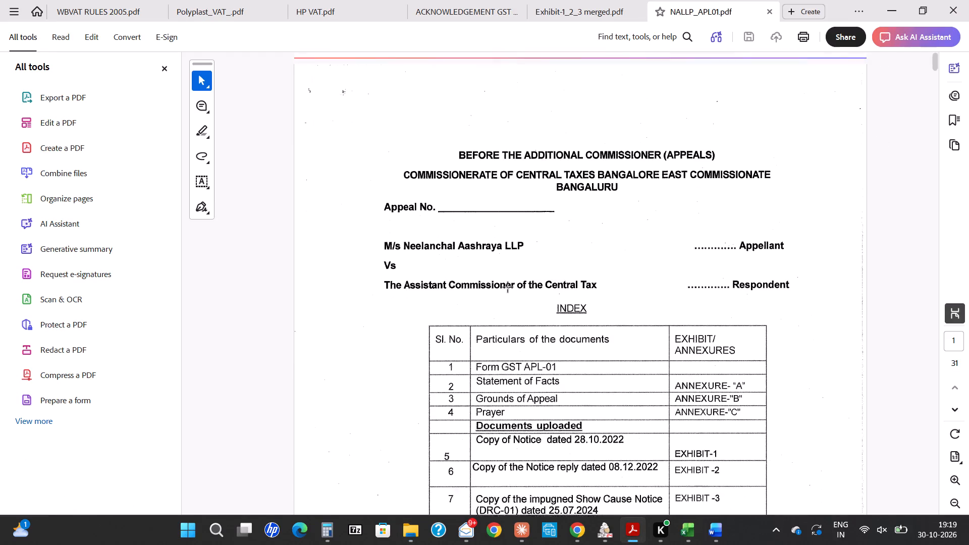
{"action": "scroll", "coordinate": [508, 288], "scroll_direction": "down", "scroll_amount": 4}
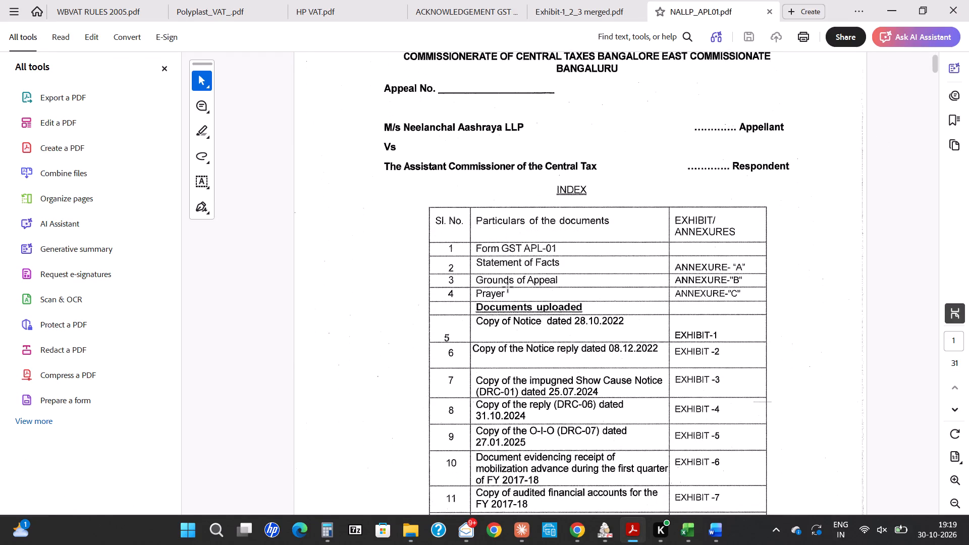
{"action": "scroll", "coordinate": [508, 288], "scroll_direction": "down", "scroll_amount": 3}
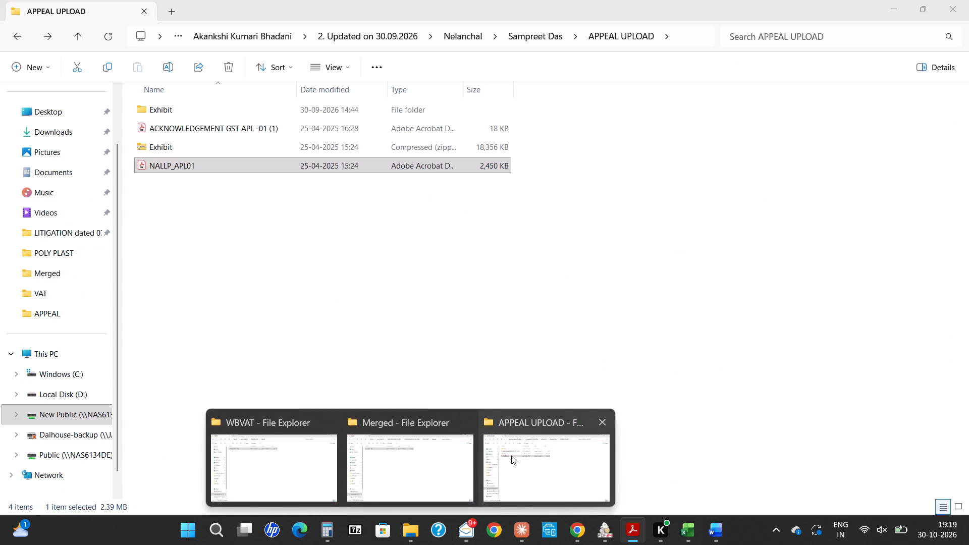
Open Exhibit-4_5_6 merged from the Exhibit folder and examine the first page of the Order-in-Original.
{"action": "left_click", "coordinate": [511, 456]}
{"action": "double_click", "coordinate": [309, 110]}
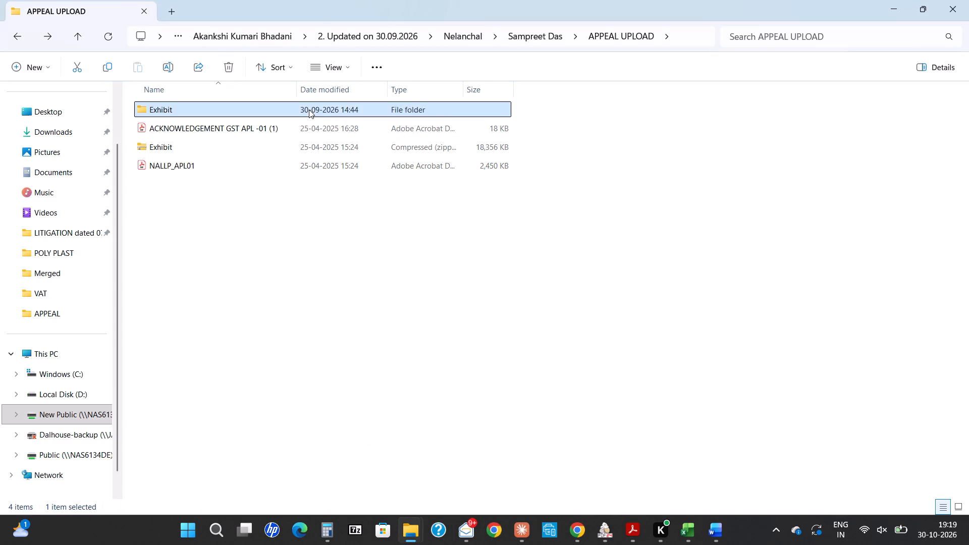
{"action": "double_click", "coordinate": [307, 126]}
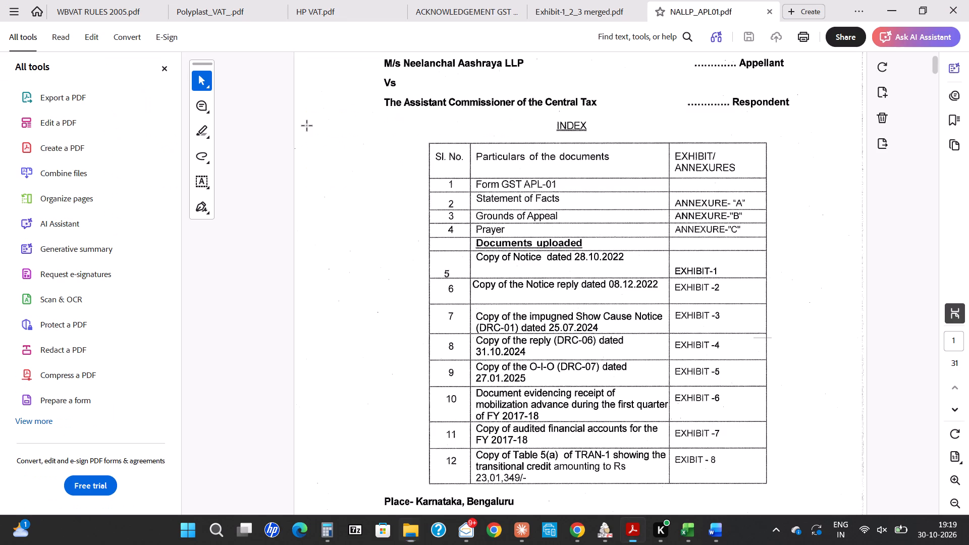
{"action": "scroll", "coordinate": [638, 270], "scroll_direction": "down", "scroll_amount": 4}
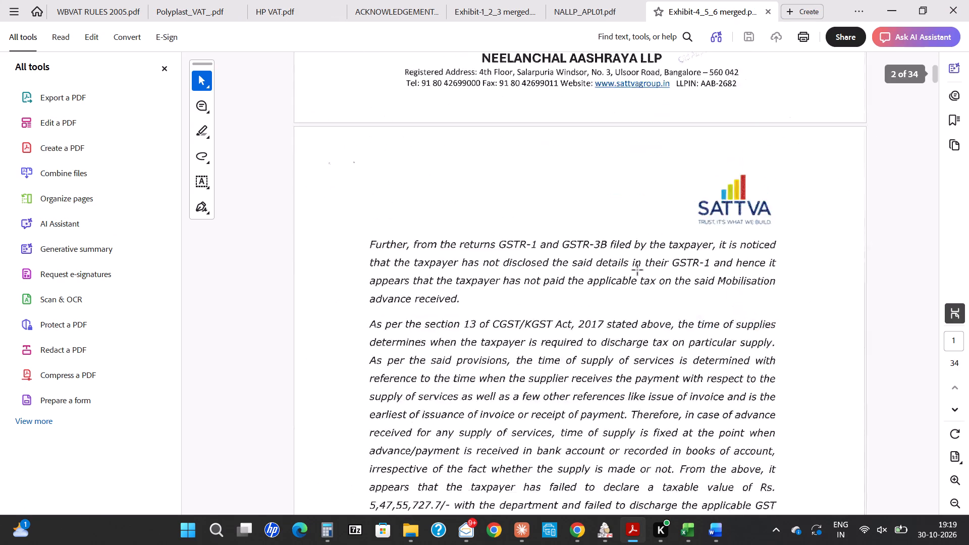
{"action": "scroll", "coordinate": [638, 270], "scroll_direction": "down", "scroll_amount": 9}
{"action": "scroll", "coordinate": [638, 270], "scroll_direction": "up", "scroll_amount": 3}
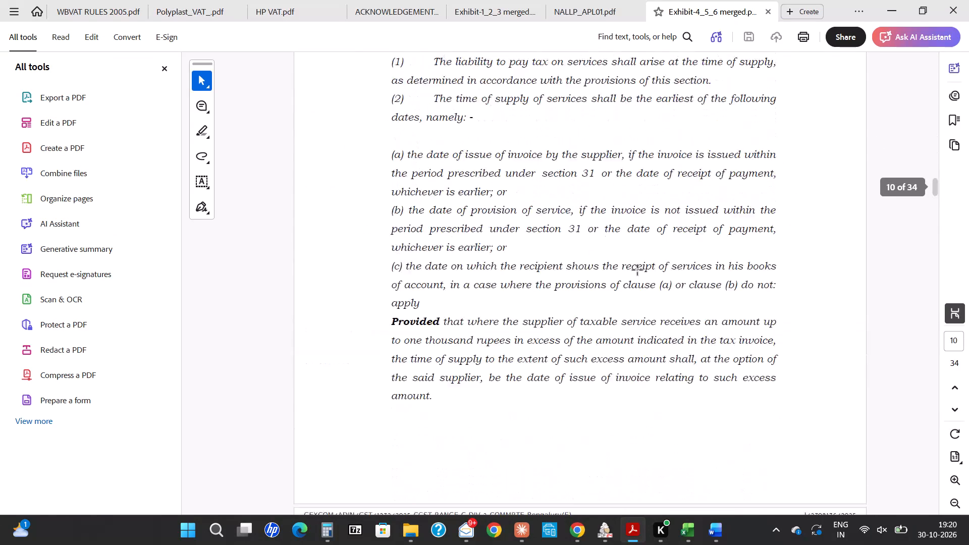
{"action": "scroll", "coordinate": [638, 270], "scroll_direction": "up", "scroll_amount": 8}
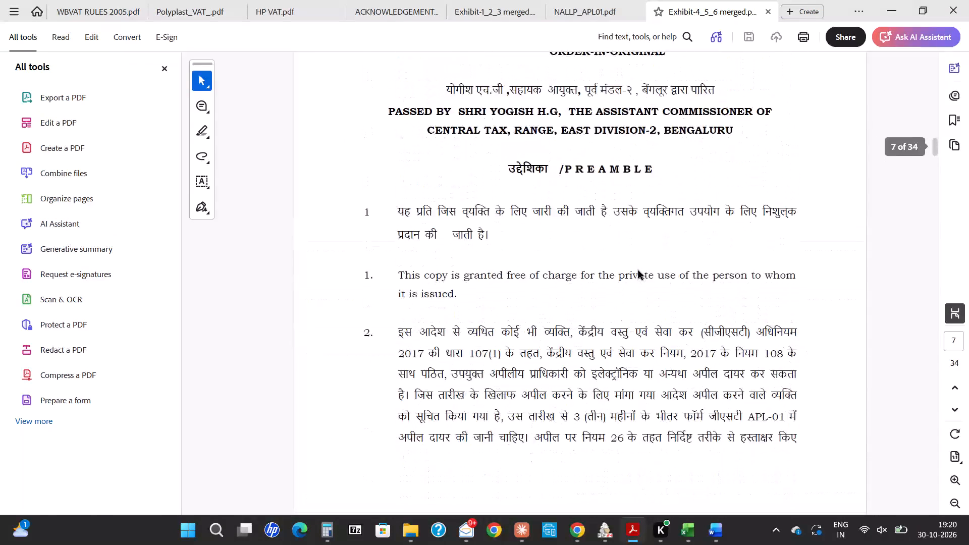
{"action": "scroll", "coordinate": [638, 270], "scroll_direction": "up", "scroll_amount": 2}
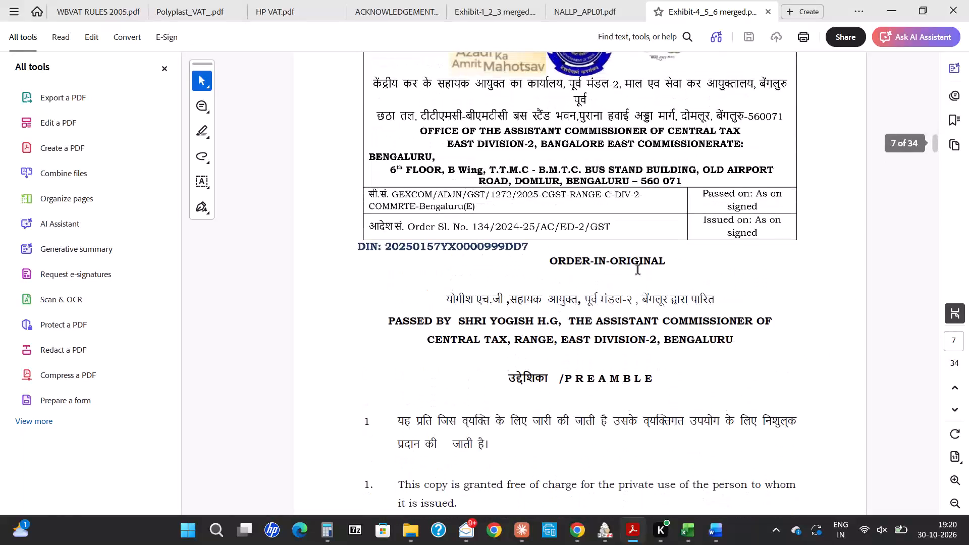
{"action": "scroll", "coordinate": [638, 270], "scroll_direction": "up", "scroll_amount": 3}
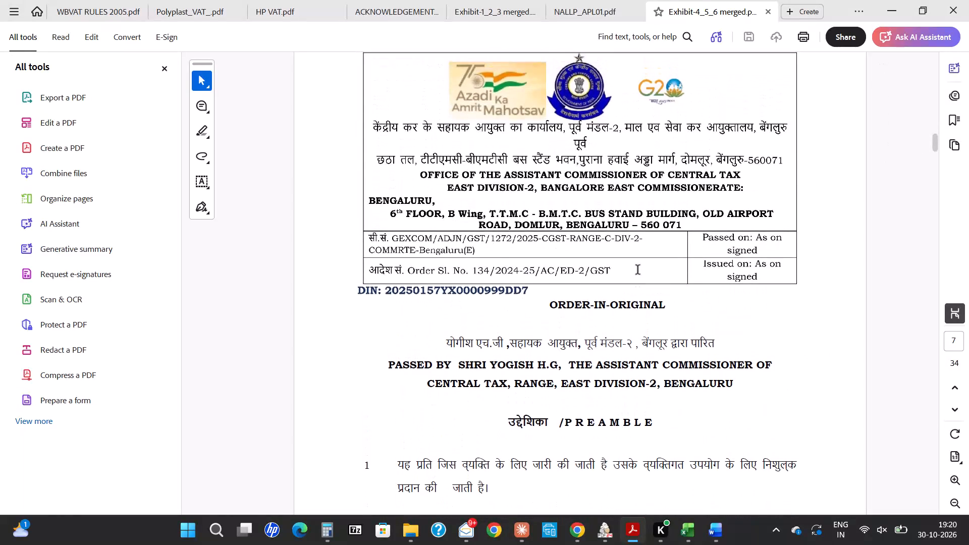
{"action": "scroll", "coordinate": [638, 270], "scroll_direction": "up", "scroll_amount": 1}
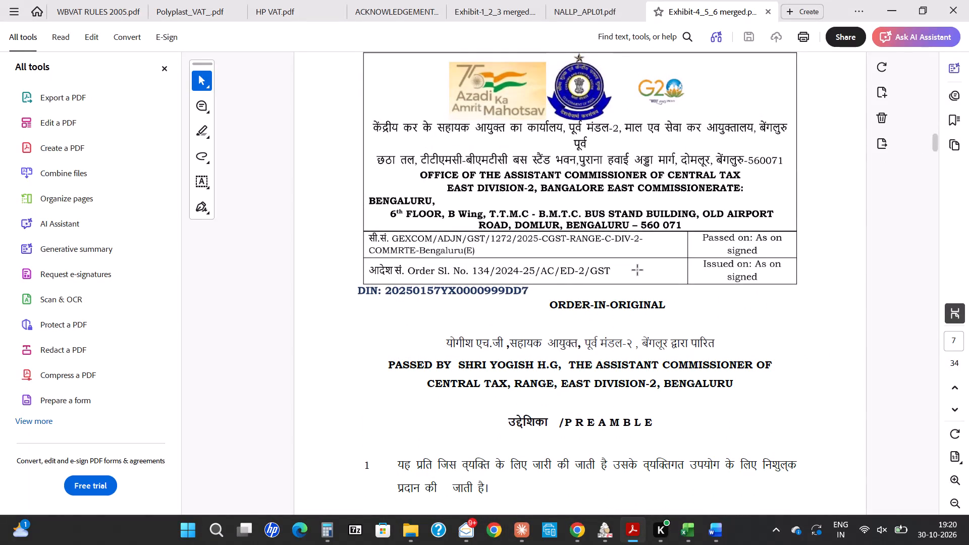
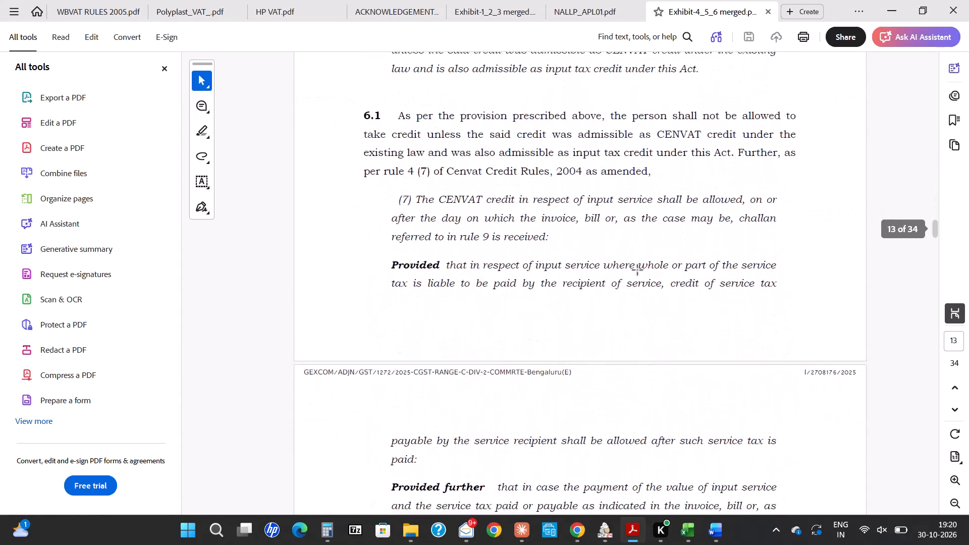
Read through the rest of the Order-in-Original in Exhibit-4_5_6 merged and examine its signing date beside the Assistant Commissioner's signature.
{"action": "scroll", "coordinate": [638, 270], "scroll_direction": "down", "scroll_amount": 5}
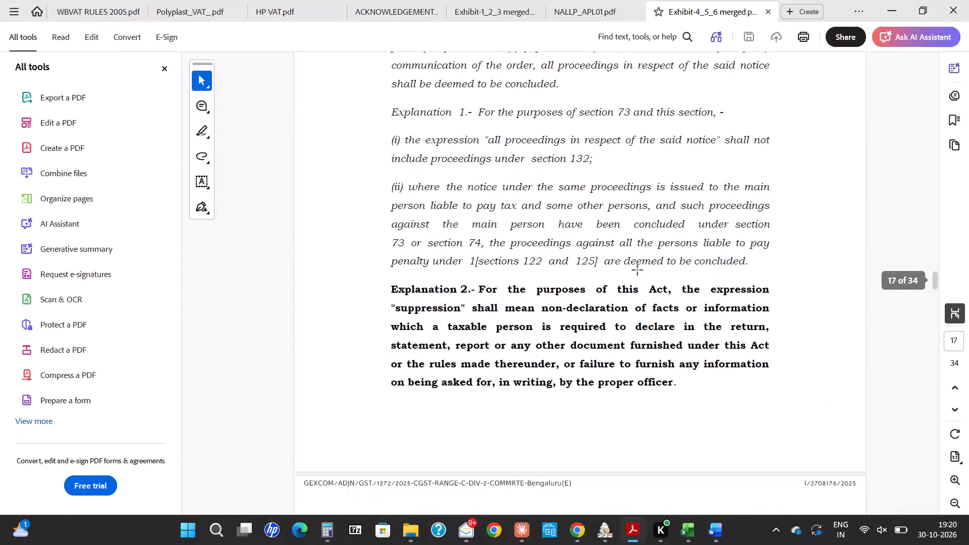
{"action": "scroll", "coordinate": [638, 270], "scroll_direction": "down", "scroll_amount": 9}
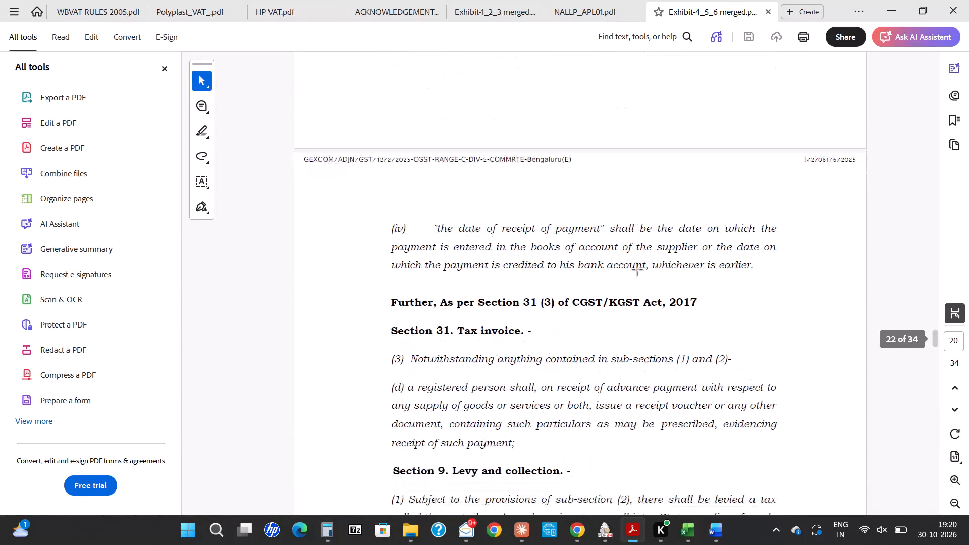
{"action": "scroll", "coordinate": [638, 270], "scroll_direction": "down", "scroll_amount": 10}
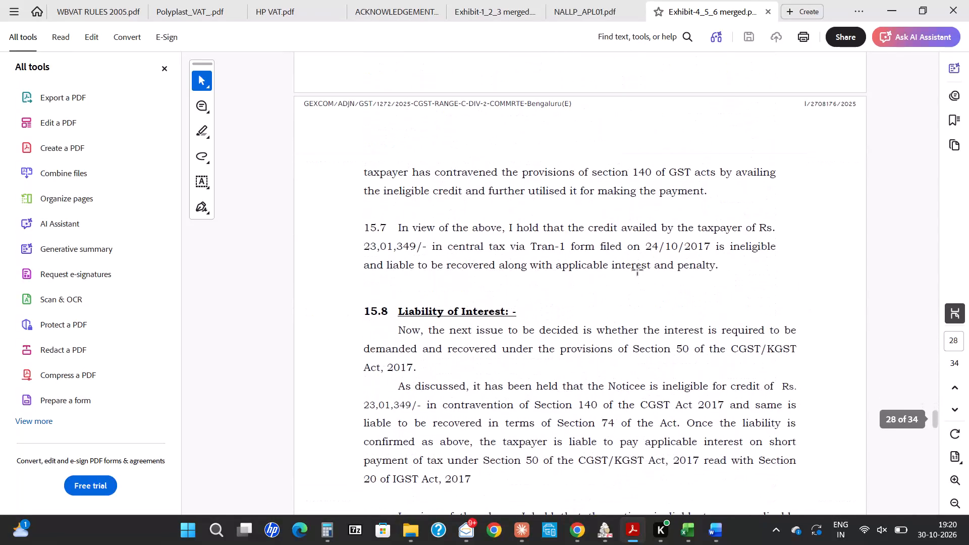
{"action": "scroll", "coordinate": [638, 270], "scroll_direction": "down", "scroll_amount": 7}
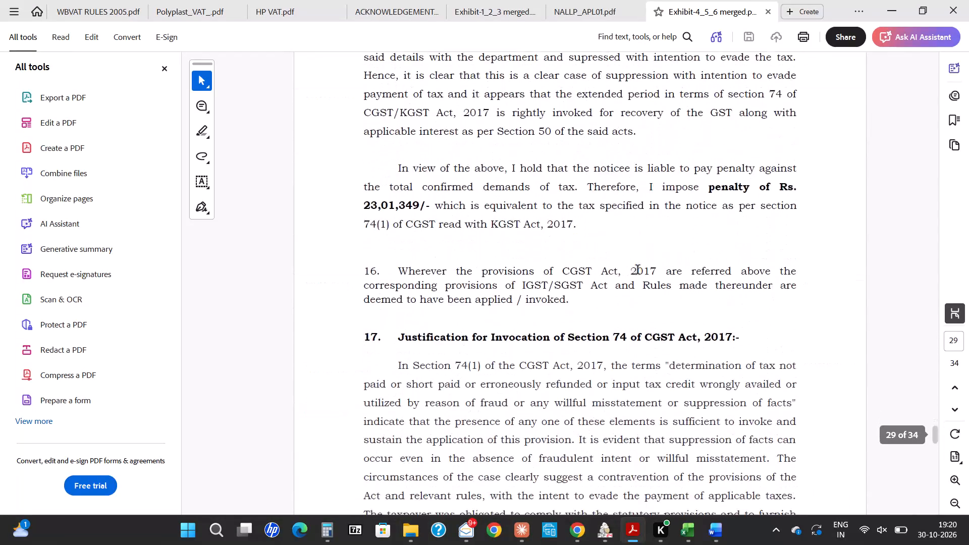
{"action": "scroll", "coordinate": [638, 270], "scroll_direction": "down", "scroll_amount": 5}
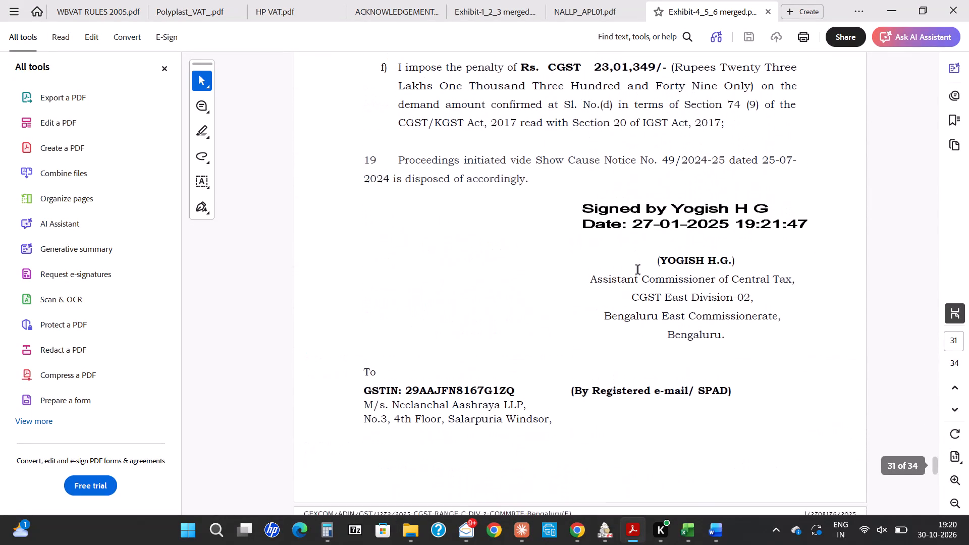
{"action": "left_click_drag", "start_coordinate": [632, 230], "coordinate": [673, 237]}
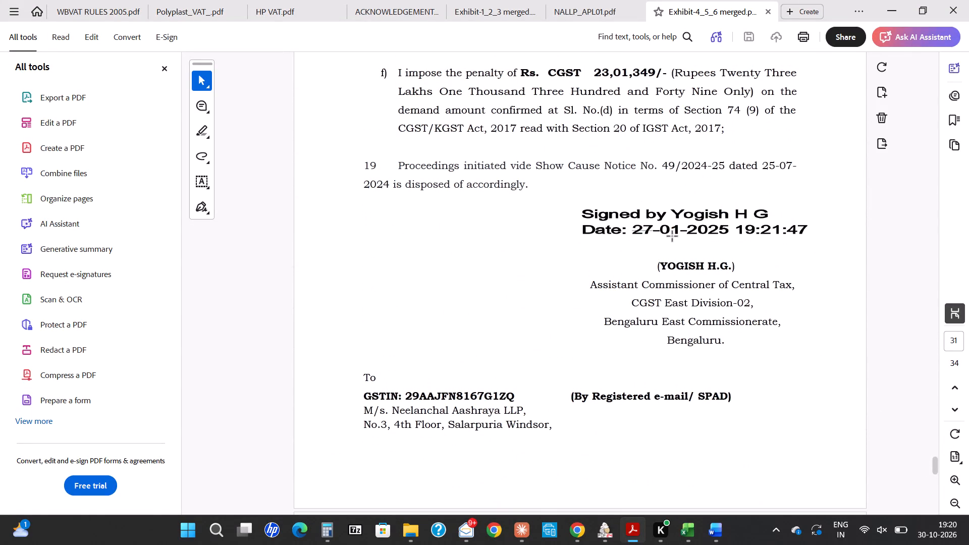
{"action": "left_click_drag", "start_coordinate": [673, 237], "coordinate": [683, 242]}
{"action": "left_click", "coordinate": [683, 242]}
{"action": "left_click", "coordinate": [667, 237]}
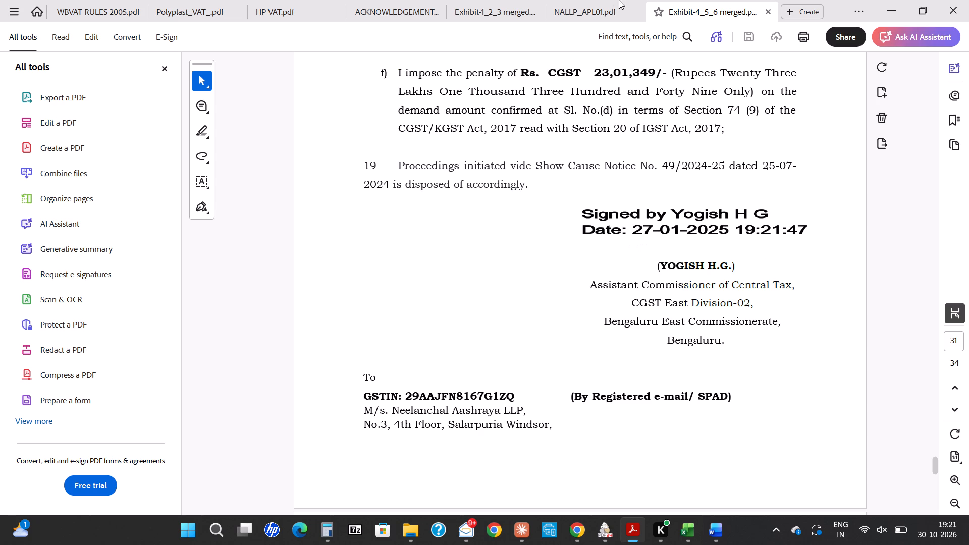
Return to the NALLP_APL01 PDF and examine the index of exhibits and the date in the verification of the appeal form.
{"action": "left_click", "coordinate": [602, 9]}
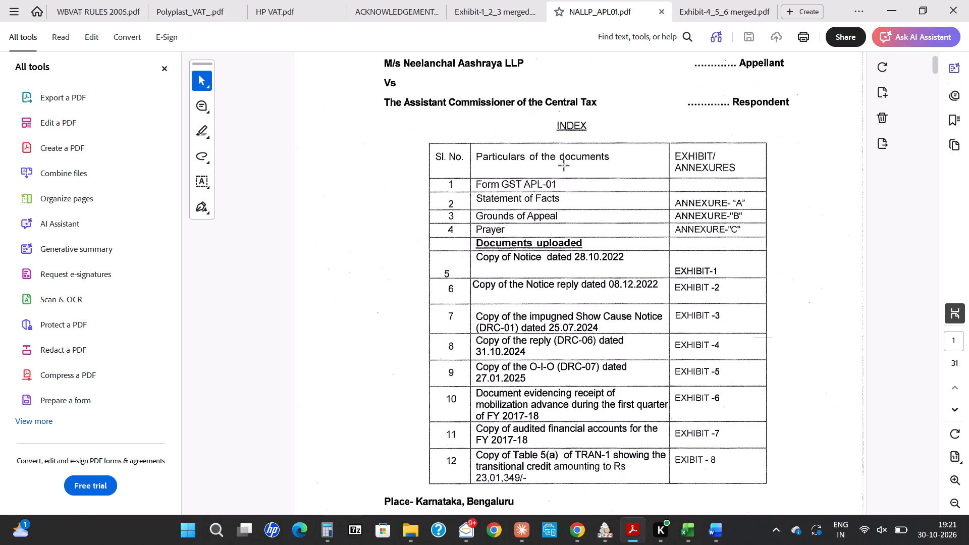
{"action": "scroll", "coordinate": [564, 166], "scroll_direction": "up", "scroll_amount": 6}
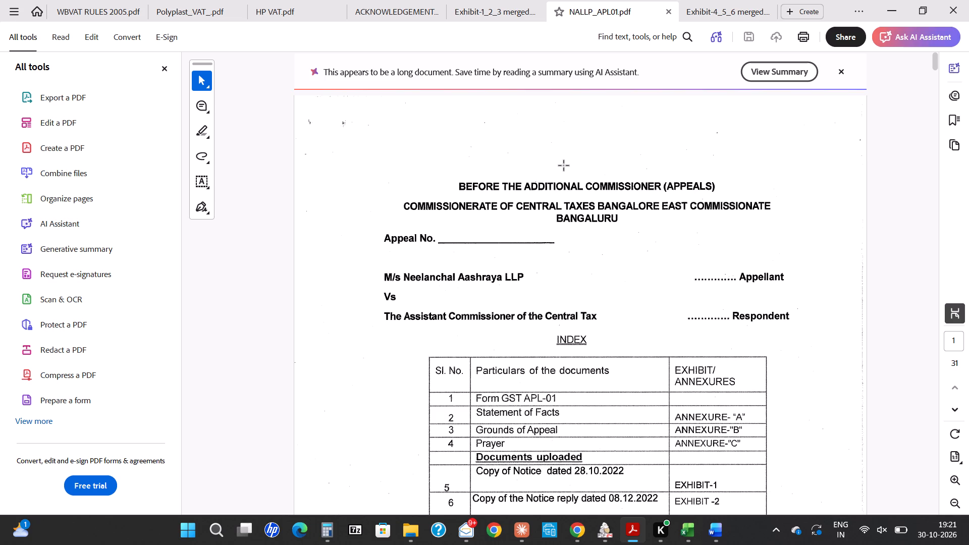
{"action": "scroll", "coordinate": [498, 272], "scroll_direction": "down", "scroll_amount": 6}
{"action": "scroll", "coordinate": [498, 272], "scroll_direction": "up", "scroll_amount": 1}
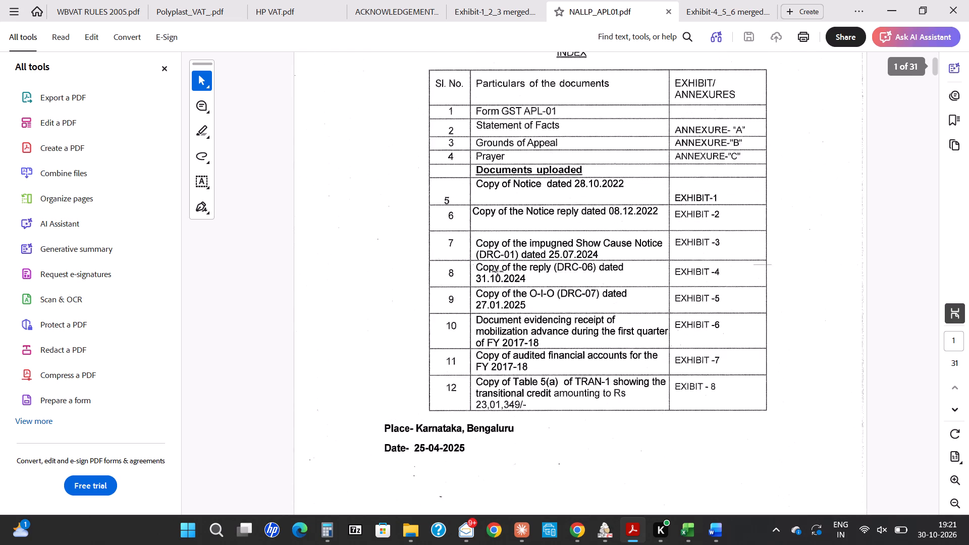
{"action": "scroll", "coordinate": [498, 272], "scroll_direction": "down", "scroll_amount": 17}
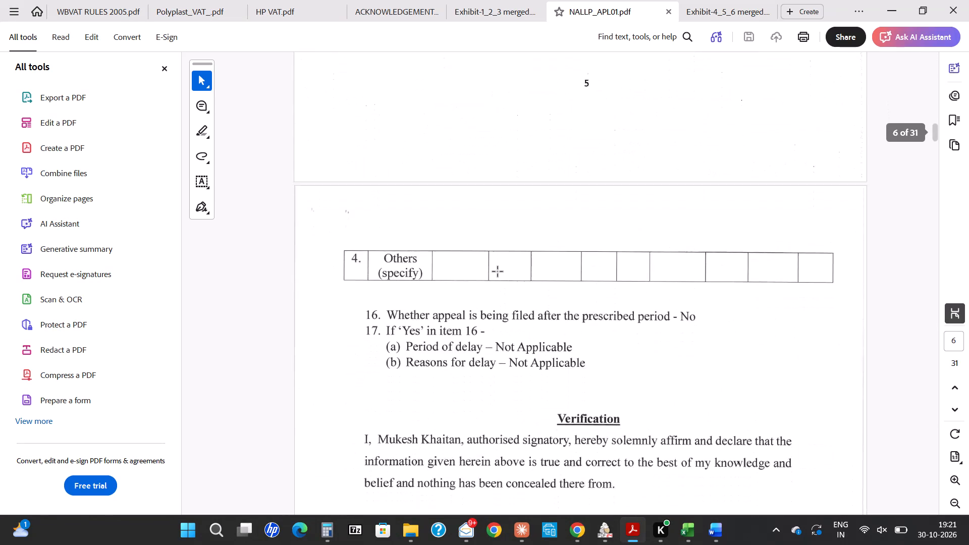
{"action": "scroll", "coordinate": [498, 272], "scroll_direction": "down", "scroll_amount": 3}
{"action": "scroll", "coordinate": [498, 272], "scroll_direction": "up", "scroll_amount": 3}
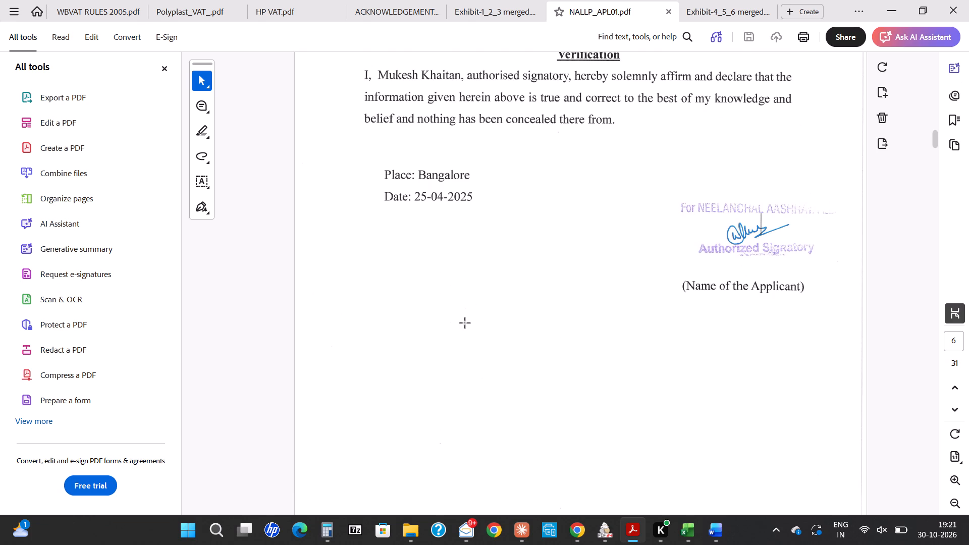
Switch back to the ACKNOWLEDGEMENT GST APL -01 PDF for viewing.
{"action": "left_click", "coordinate": [397, 13]}
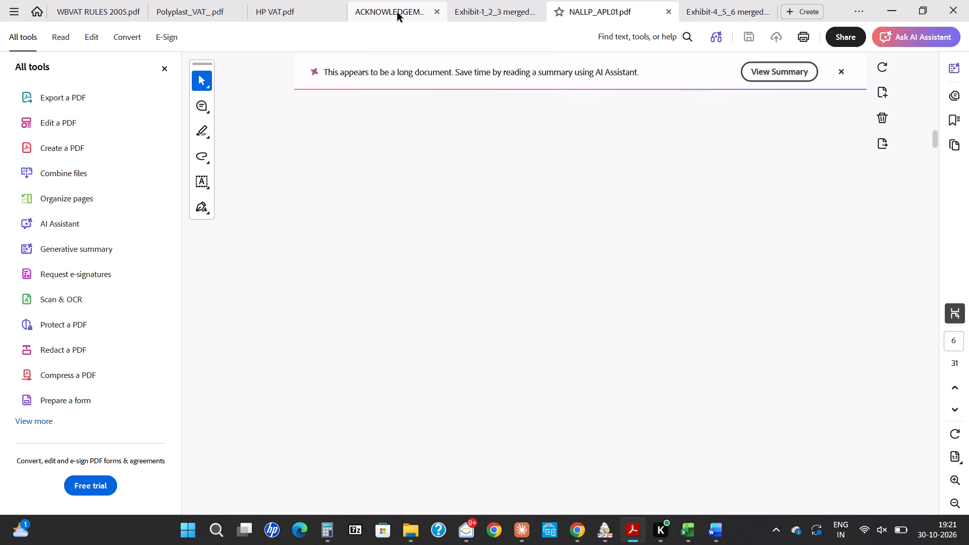
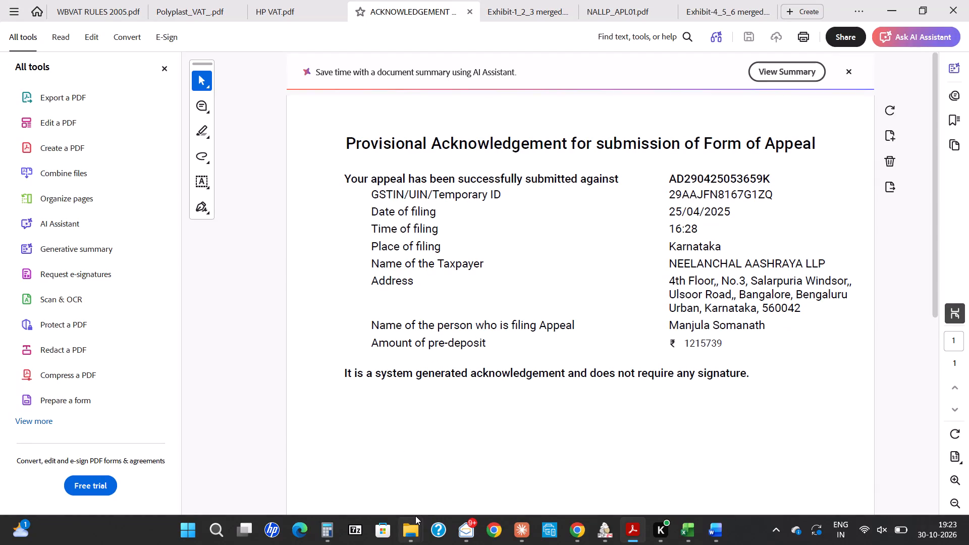
Switch to the Exhibit folder in File Explorer, look through APPEAL UPLOAD and its parent case folder, and return to the Exhibit subfolder.
{"action": "left_click", "coordinate": [407, 532]}
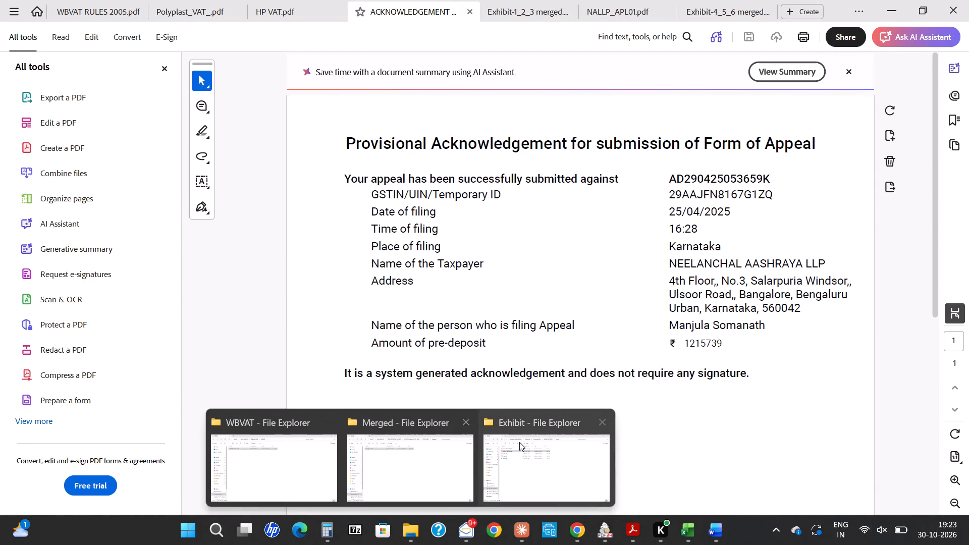
{"action": "left_click", "coordinate": [524, 442]}
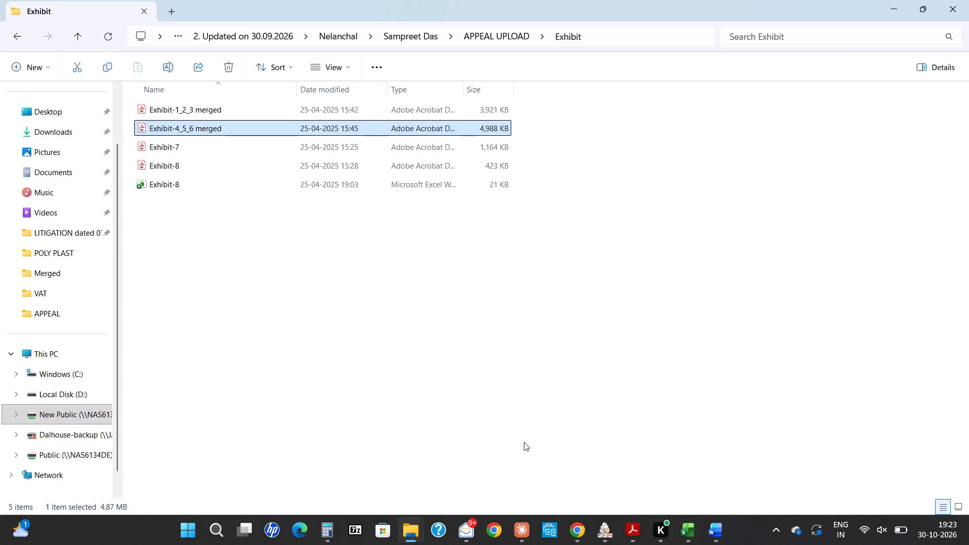
{"action": "key", "text": "BackSpace"}
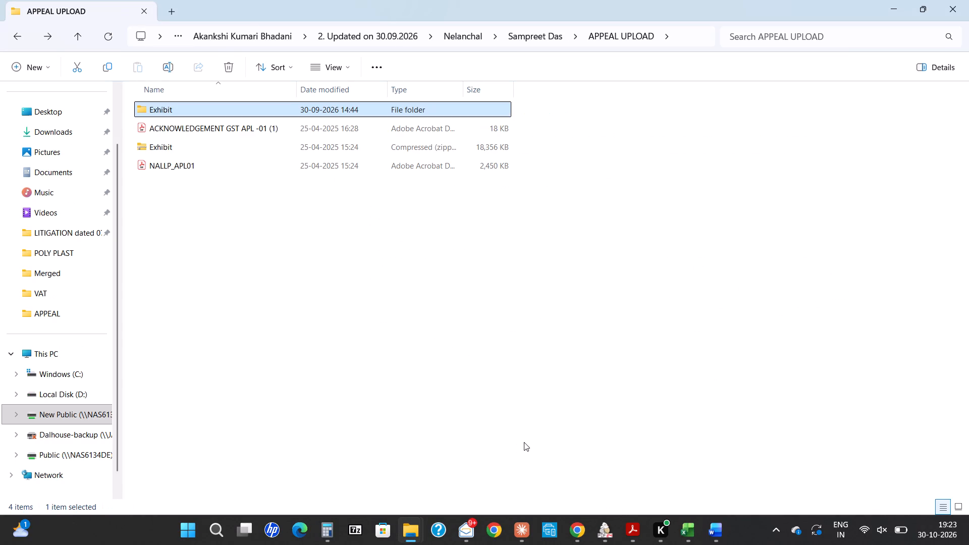
{"action": "key", "text": "BackSpace"}
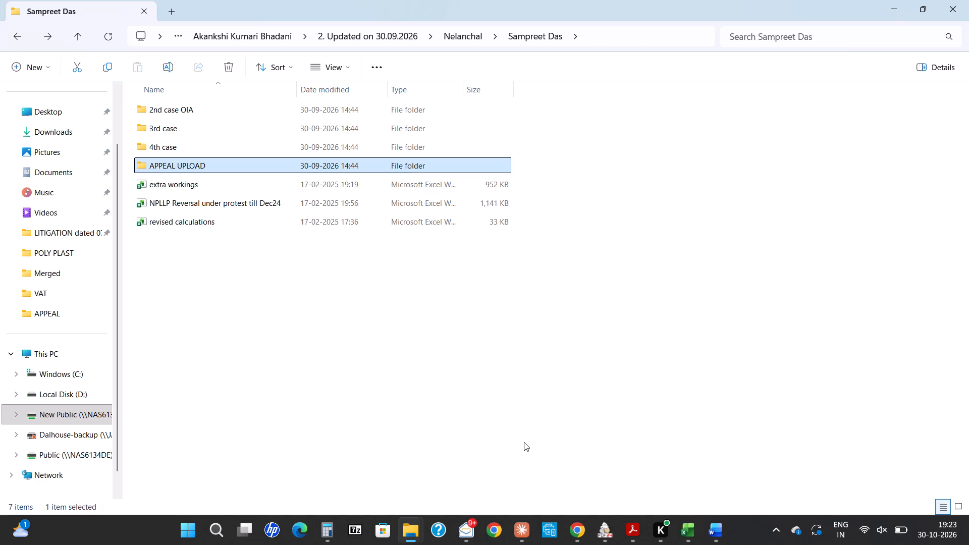
{"action": "key", "text": "Return"}
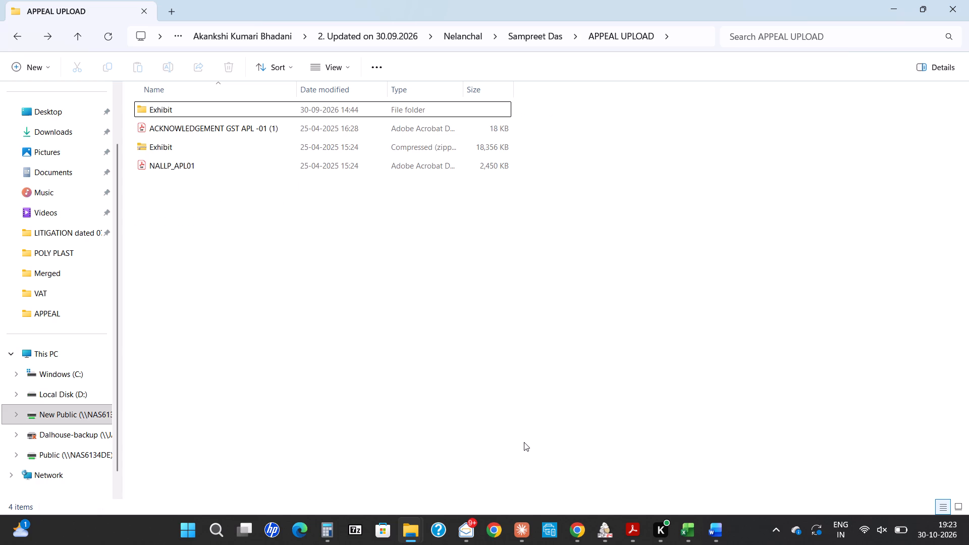
{"action": "key", "text": "Down"}
{"action": "key", "text": "Up"}
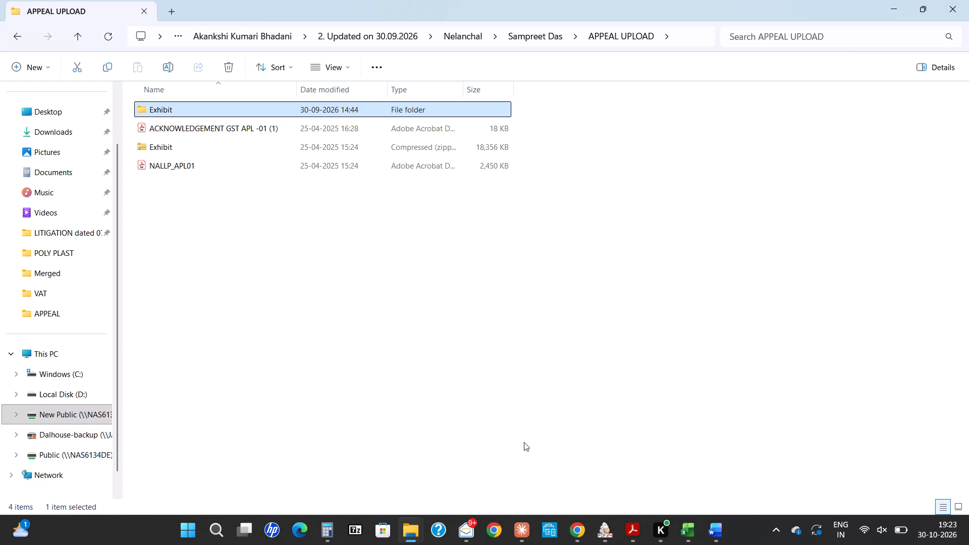
{"action": "key", "text": "Return"}
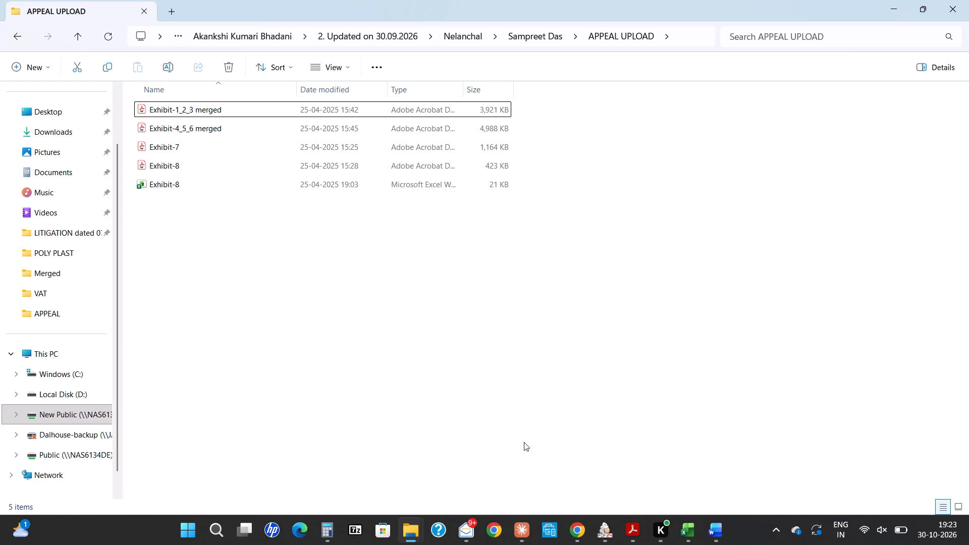
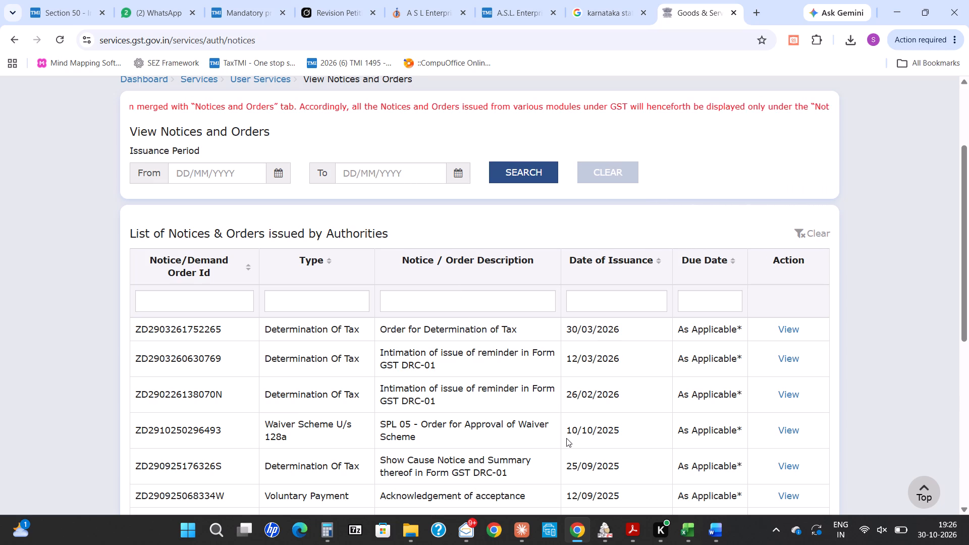
Show 25 entries per page in the GST portal's notices and orders list and look through the descriptions and issuance dates.
{"action": "scroll", "coordinate": [566, 438], "scroll_direction": "down", "scroll_amount": 2}
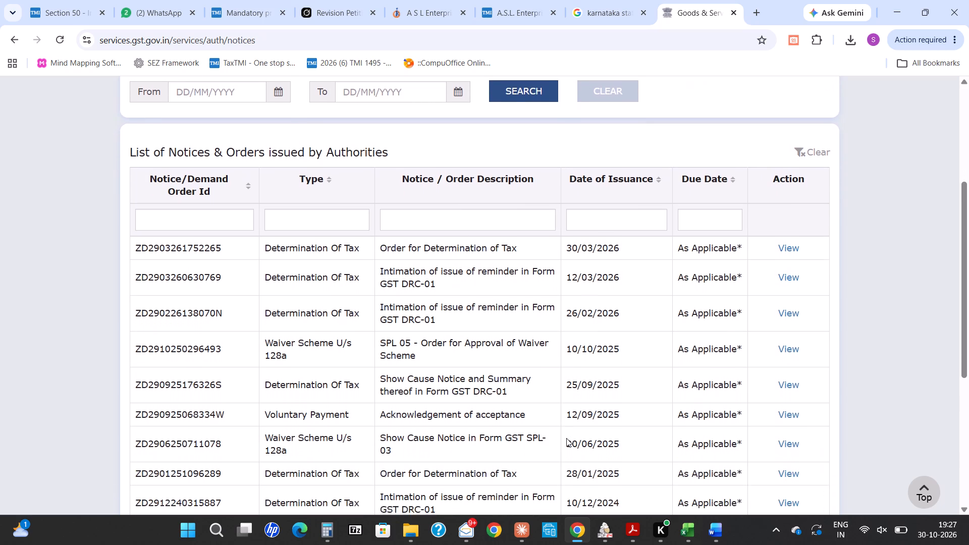
{"action": "scroll", "coordinate": [566, 438], "scroll_direction": "down", "scroll_amount": 2}
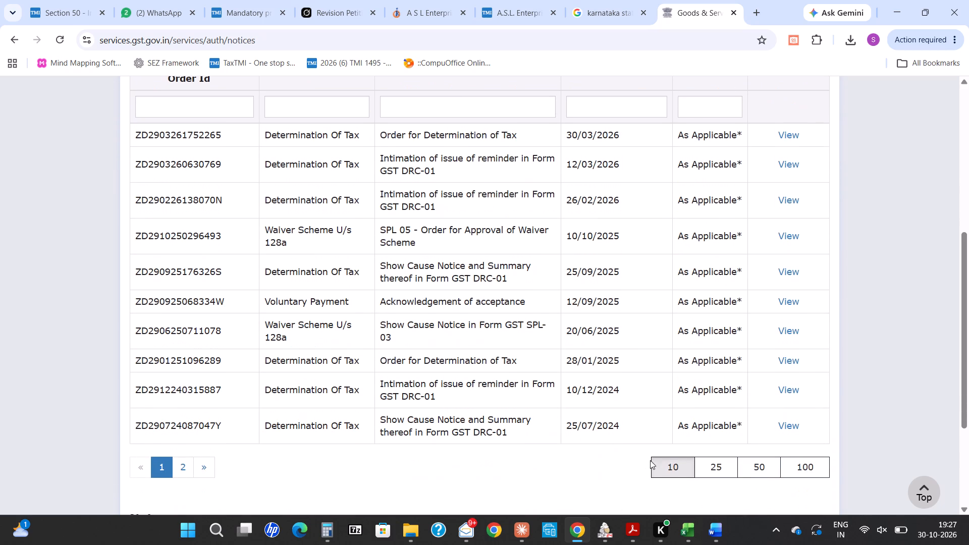
{"action": "left_click", "coordinate": [707, 461]}
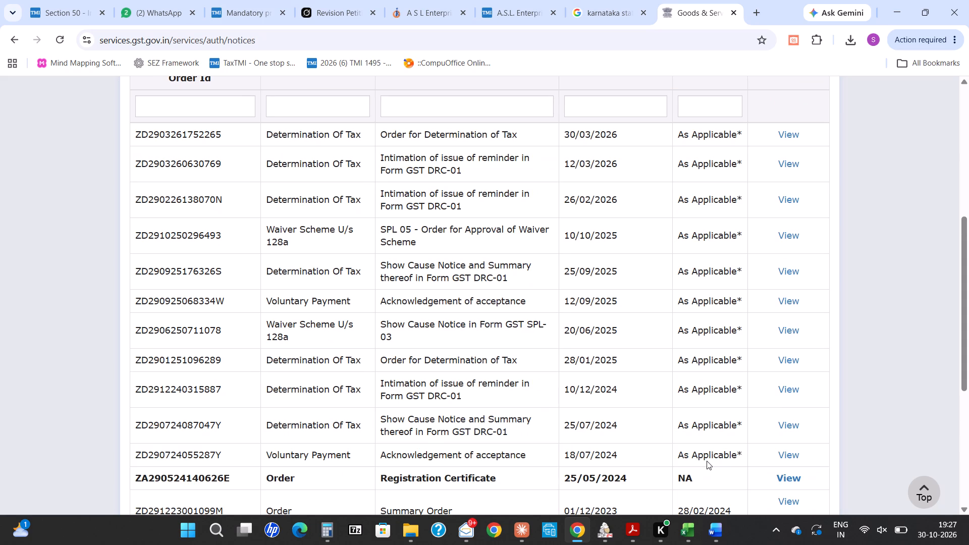
{"action": "scroll", "coordinate": [654, 338], "scroll_direction": "down", "scroll_amount": 1}
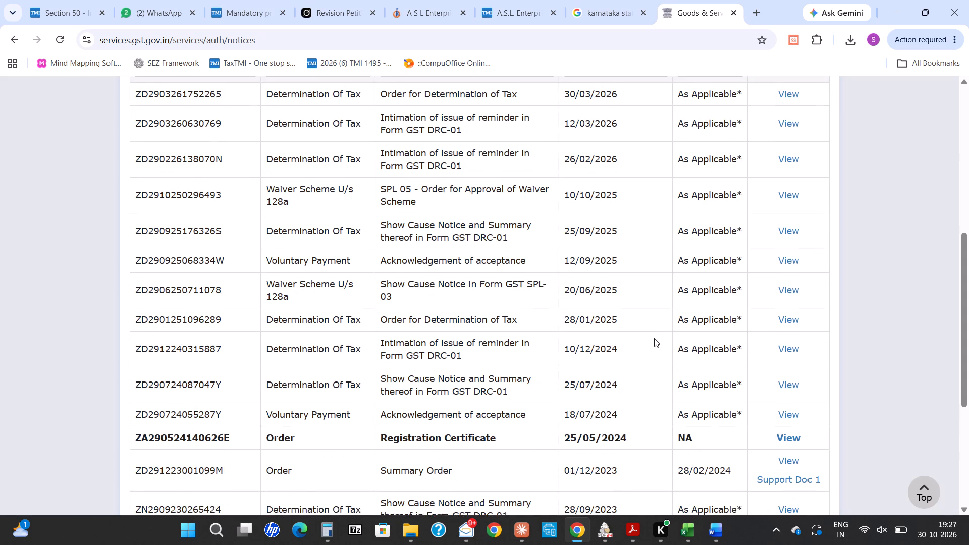
{"action": "scroll", "coordinate": [654, 338], "scroll_direction": "down", "scroll_amount": 1}
{"action": "scroll", "coordinate": [555, 427], "scroll_direction": "right", "scroll_amount": 1}
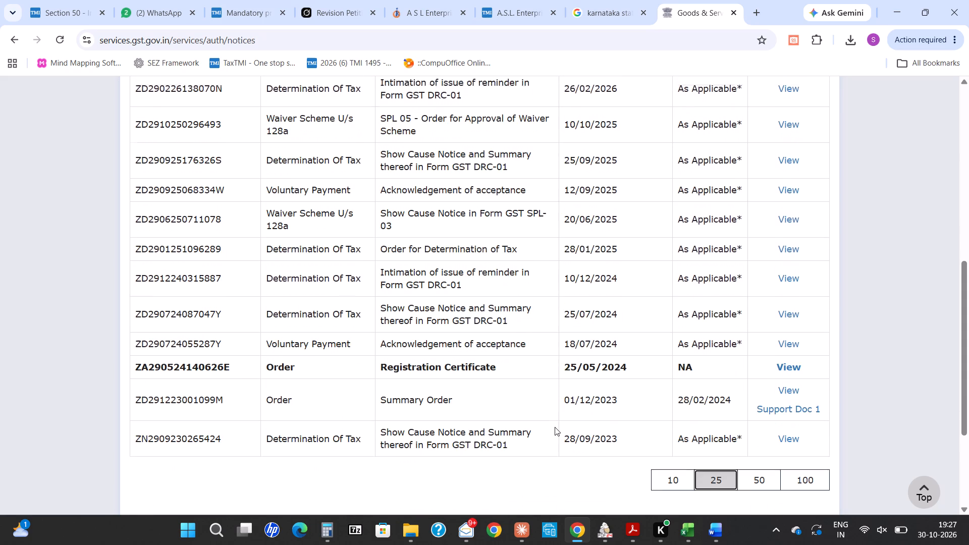
{"action": "scroll", "coordinate": [555, 427], "scroll_direction": "right", "scroll_amount": 1}
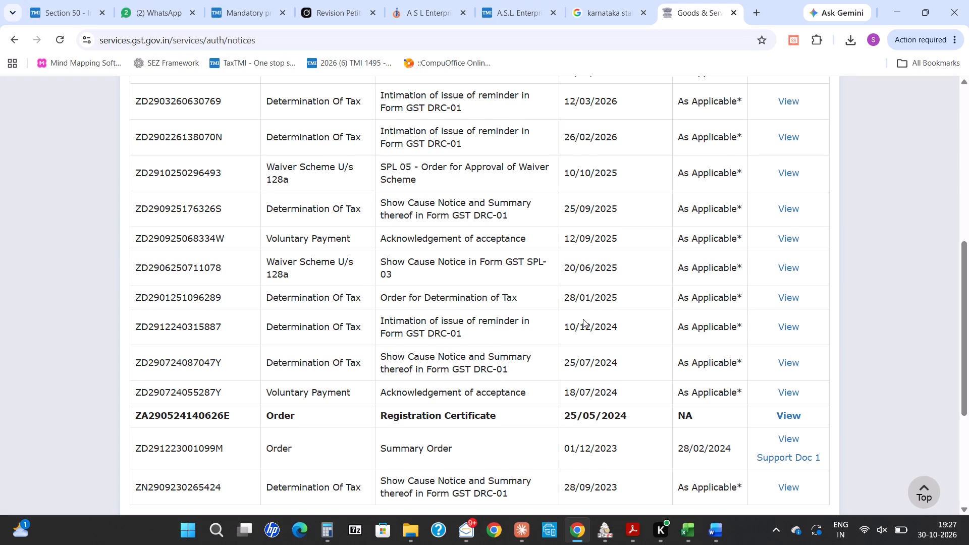
{"action": "scroll", "coordinate": [583, 319], "scroll_direction": "up", "scroll_amount": 2}
{"action": "scroll", "coordinate": [583, 319], "scroll_direction": "down", "scroll_amount": 1}
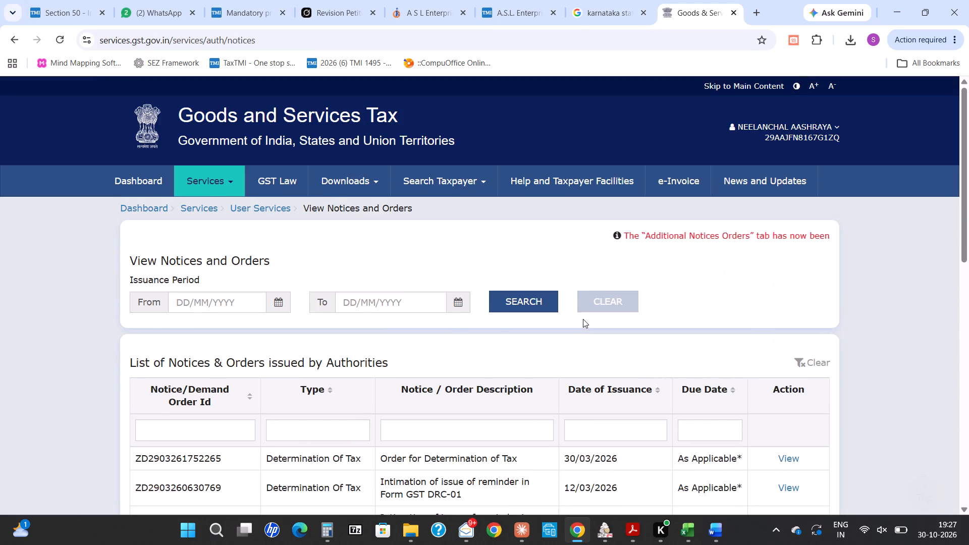
{"action": "scroll", "coordinate": [583, 319], "scroll_direction": "down", "scroll_amount": 3}
{"action": "scroll", "coordinate": [583, 319], "scroll_direction": "up", "scroll_amount": 3}
{"action": "scroll", "coordinate": [583, 319], "scroll_direction": "down", "scroll_amount": 1}
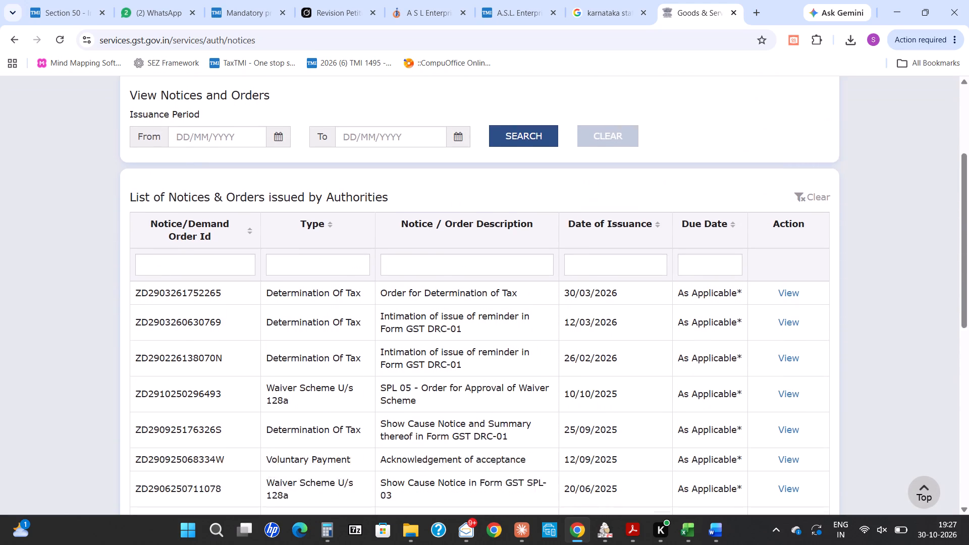
{"action": "scroll", "coordinate": [583, 319], "scroll_direction": "down", "scroll_amount": 1}
{"action": "scroll", "coordinate": [520, 280], "scroll_direction": "up", "scroll_amount": 3}
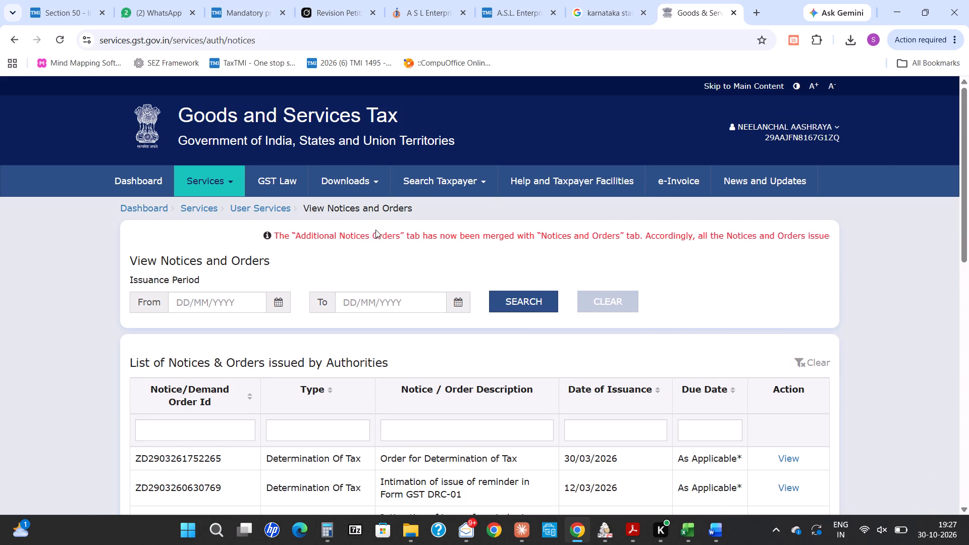
Switch to Acrobat and look through the Exhibit-4_5_6 merged PDF, covering the signed order and the reply to the show cause notice.
{"action": "key", "text": "alt+Tab"}
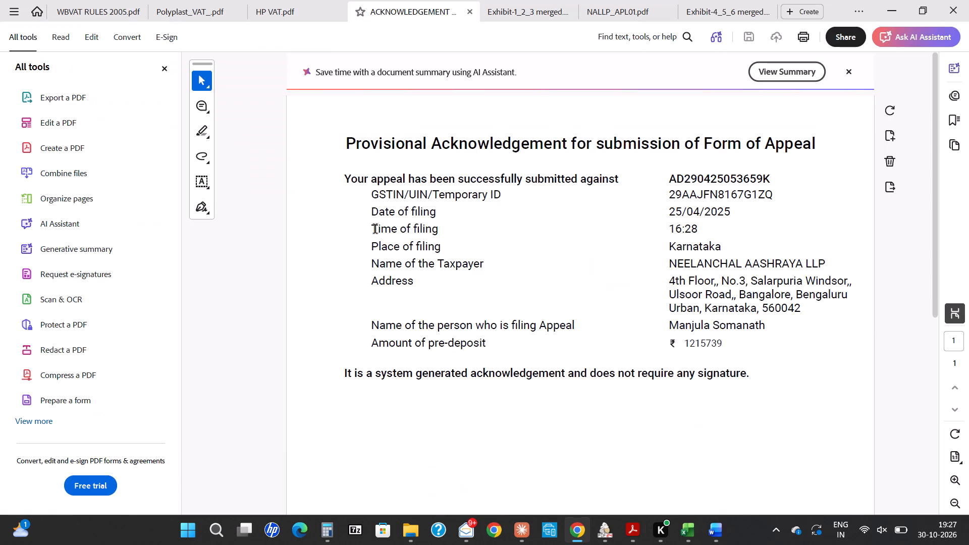
{"action": "left_click", "coordinate": [726, 19]}
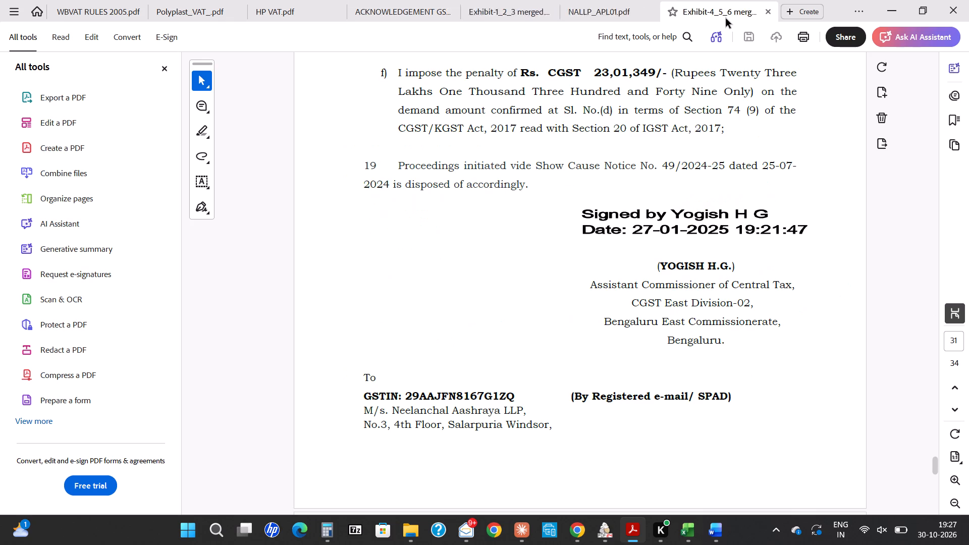
{"action": "scroll", "coordinate": [655, 136], "scroll_direction": "up", "scroll_amount": 20}
{"action": "scroll", "coordinate": [655, 136], "scroll_direction": "up", "scroll_amount": 15}
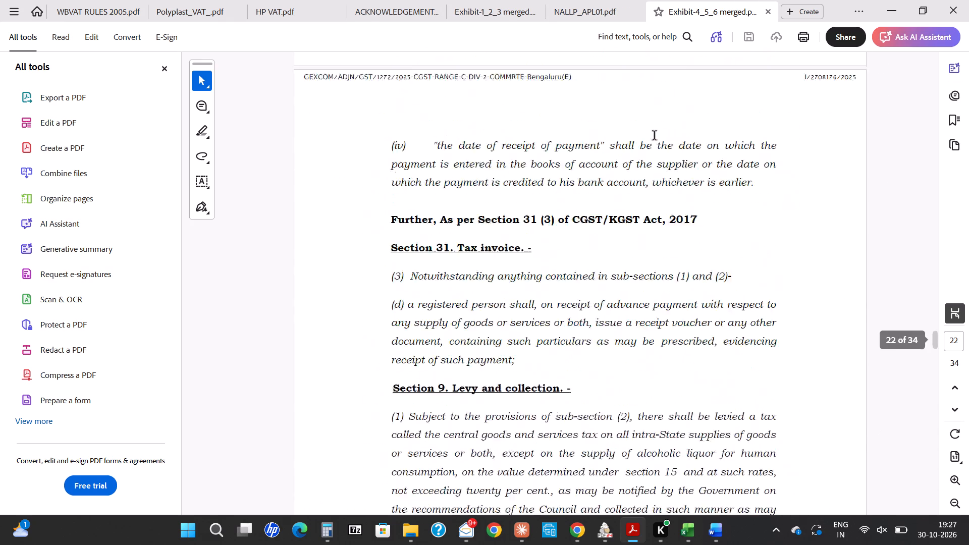
{"action": "scroll", "coordinate": [655, 136], "scroll_direction": "up", "scroll_amount": 16}
{"action": "scroll", "coordinate": [655, 136], "scroll_direction": "up", "scroll_amount": 17}
{"action": "scroll", "coordinate": [655, 136], "scroll_direction": "down", "scroll_amount": 1}
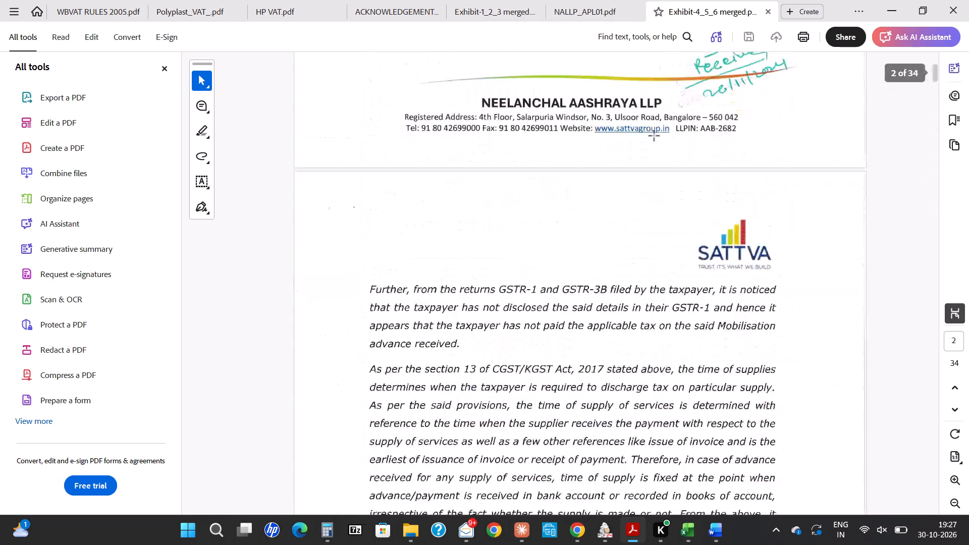
{"action": "scroll", "coordinate": [655, 136], "scroll_direction": "down", "scroll_amount": 7}
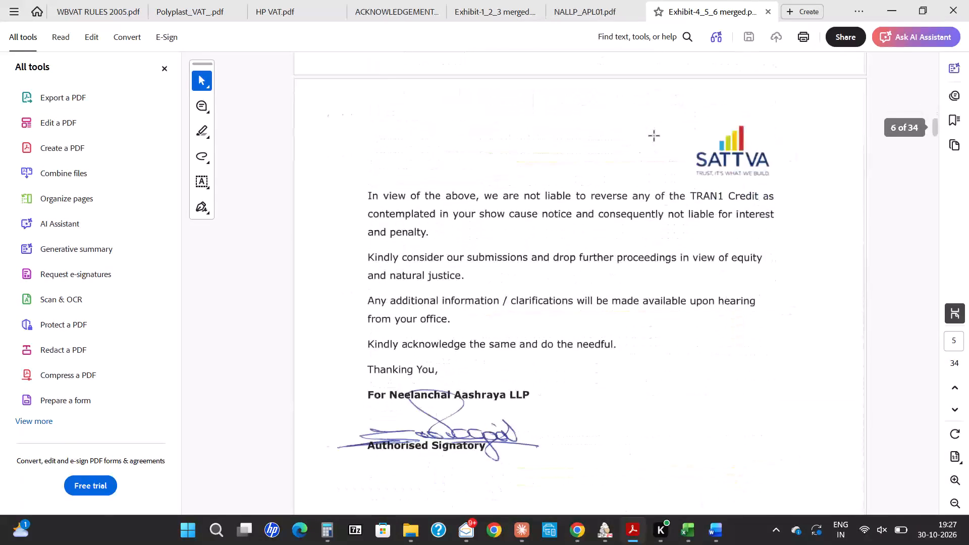
{"action": "scroll", "coordinate": [655, 136], "scroll_direction": "down", "scroll_amount": 4}
{"action": "scroll", "coordinate": [655, 136], "scroll_direction": "up", "scroll_amount": 2}
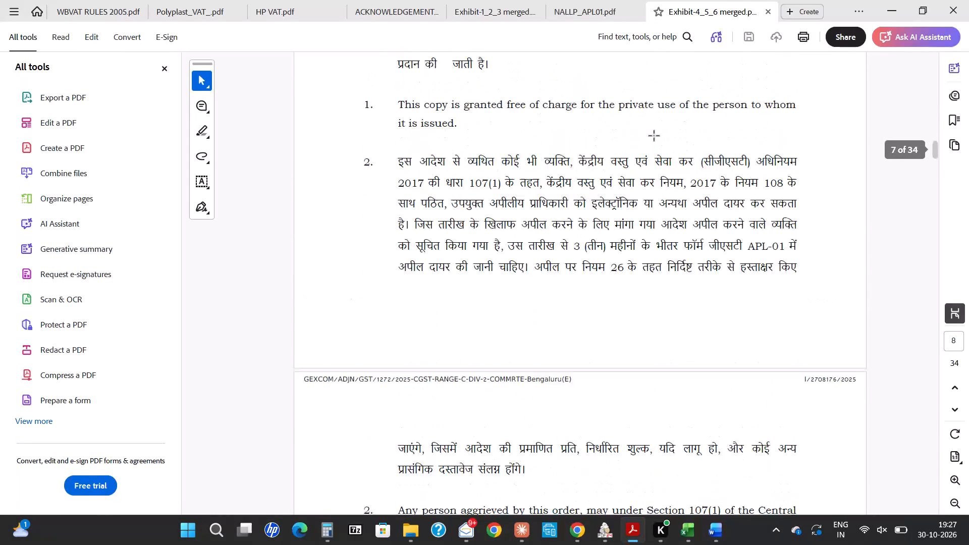
{"action": "scroll", "coordinate": [655, 136], "scroll_direction": "up", "scroll_amount": 2}
Switch back to the GST portal in Chrome and view the orders in the case for the Order for Determination of Tax issued 28/01/2025.
{"action": "key", "text": "alt+Tab"}
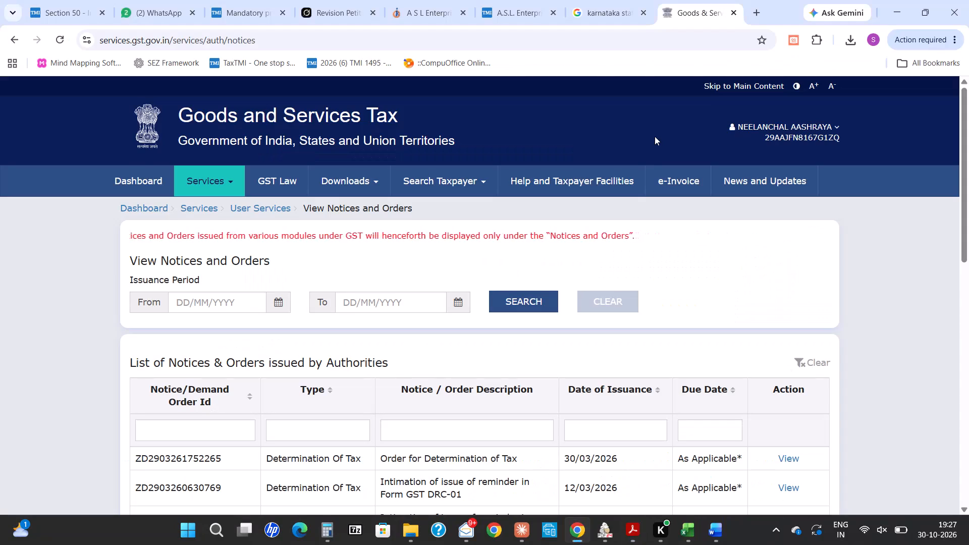
{"action": "scroll", "coordinate": [585, 353], "scroll_direction": "down", "scroll_amount": 5}
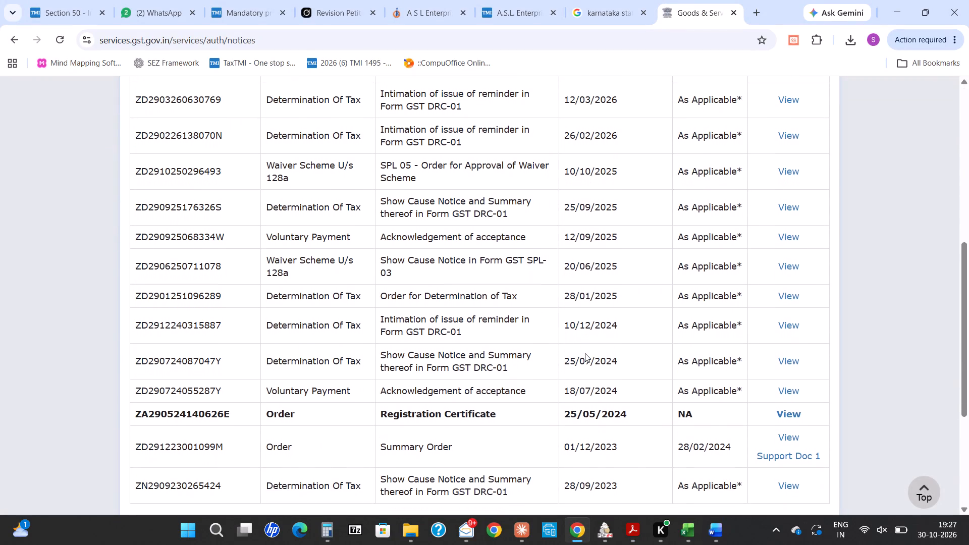
{"action": "scroll", "coordinate": [585, 353], "scroll_direction": "down", "scroll_amount": 1}
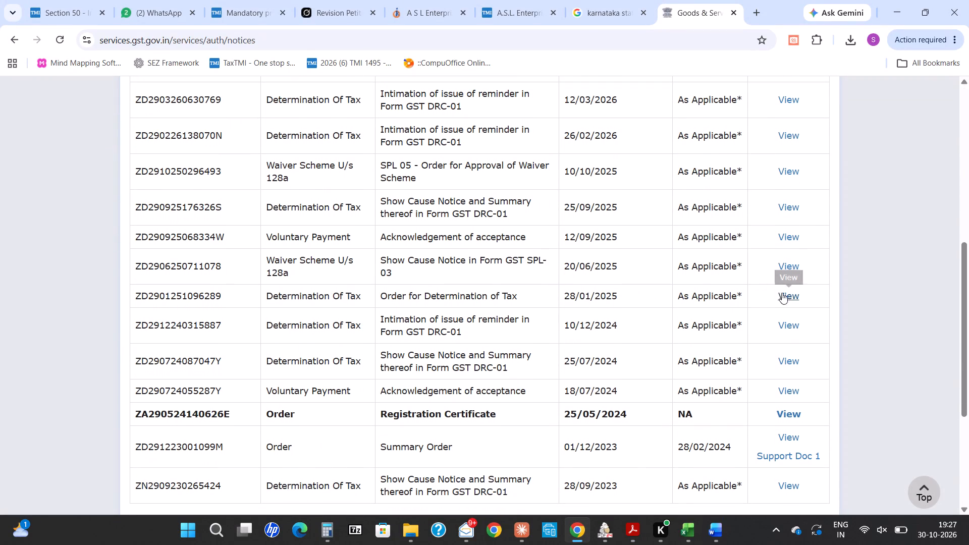
{"action": "left_click", "coordinate": [786, 295]}
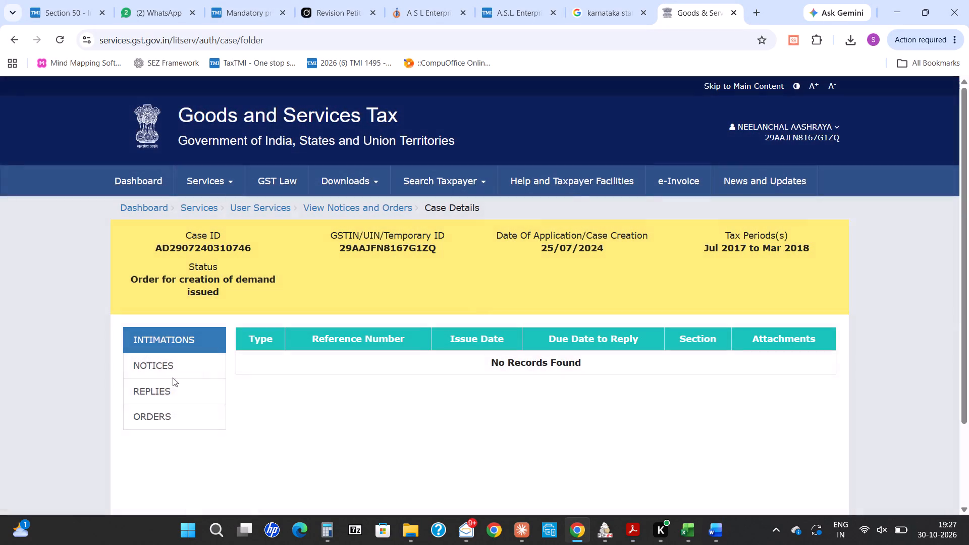
{"action": "left_click", "coordinate": [189, 419]}
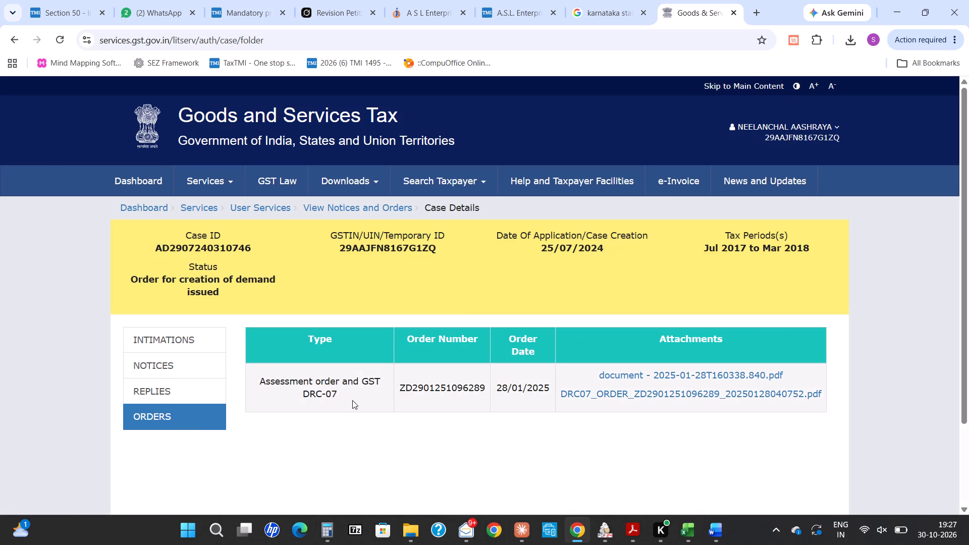
Open My Applications under the user services and set the application type to Appeal to Appellate Authority.
{"action": "left_click", "coordinate": [195, 179]}
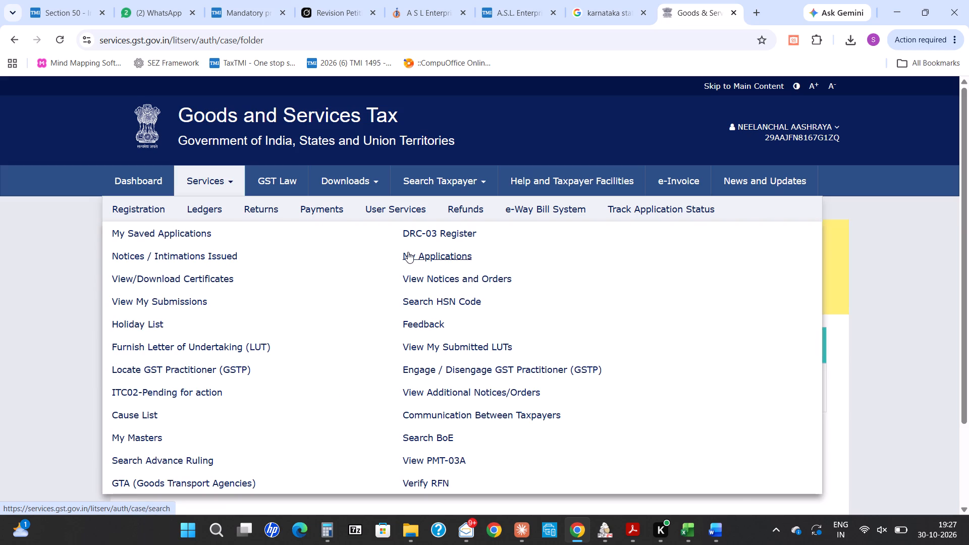
{"action": "left_click", "coordinate": [408, 252]}
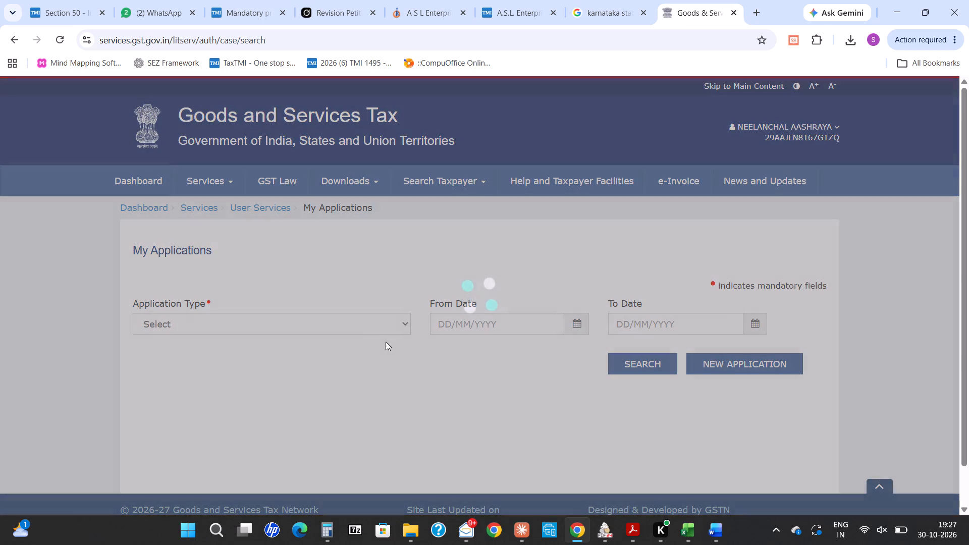
{"action": "left_click", "coordinate": [399, 329]}
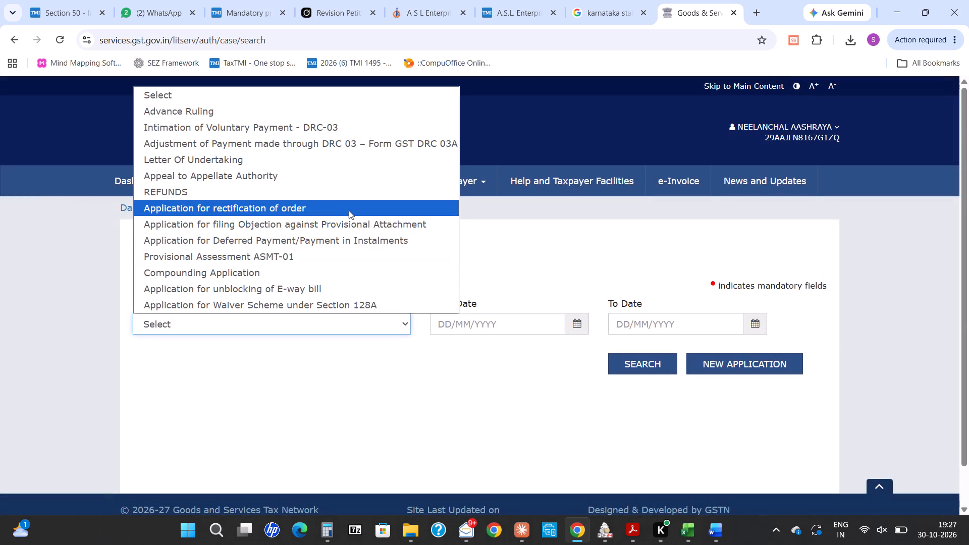
{"action": "left_click", "coordinate": [334, 174]}
Set the application search's From Date to 01/01/2025.
{"action": "left_click", "coordinate": [514, 322]}
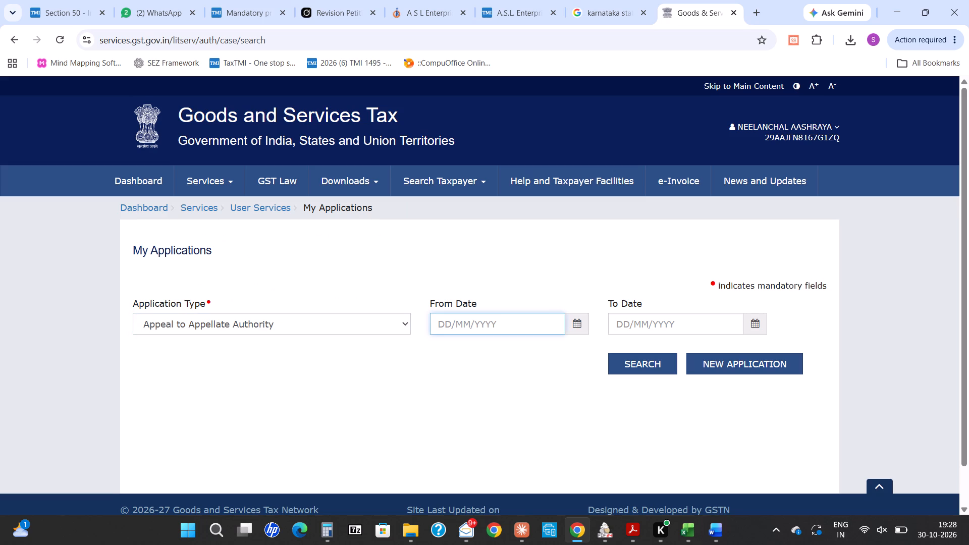
{"action": "left_click", "coordinate": [573, 332]}
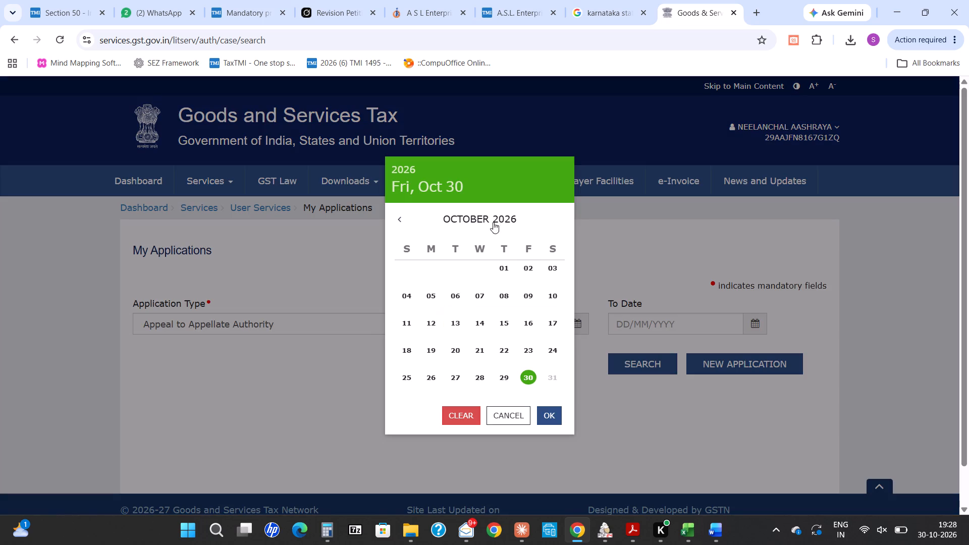
{"action": "left_click", "coordinate": [480, 217]}
{"action": "left_click", "coordinate": [480, 217]}
{"action": "left_click", "coordinate": [452, 220]}
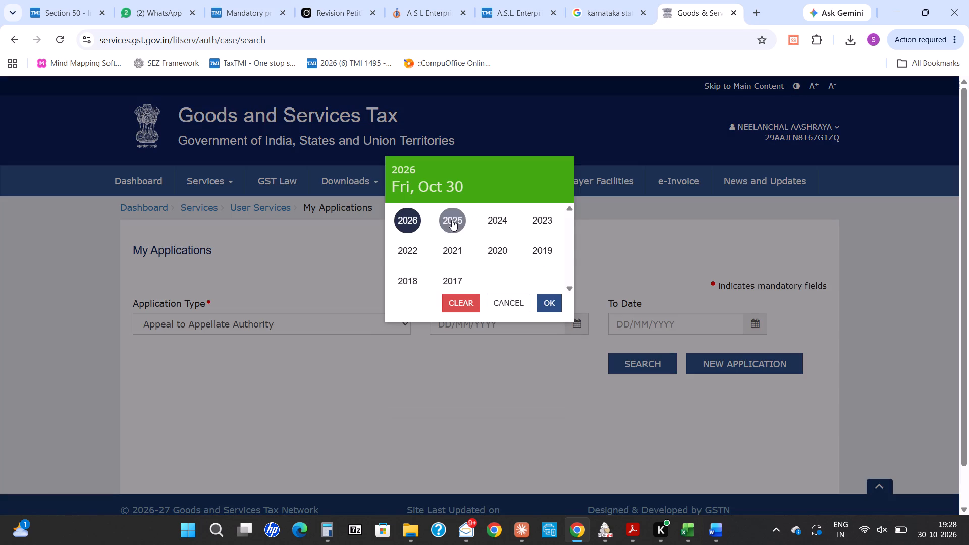
{"action": "left_click", "coordinate": [479, 278]}
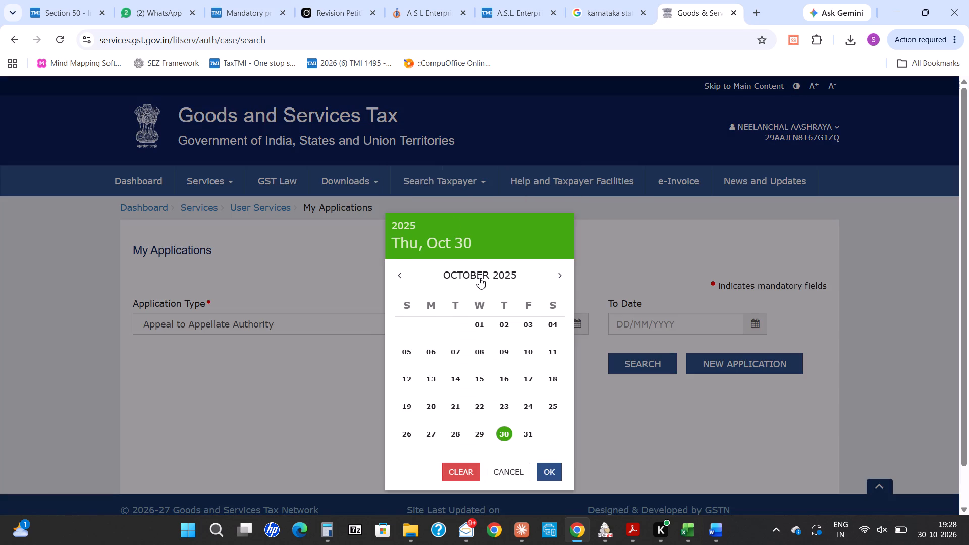
{"action": "left_click", "coordinate": [421, 324]}
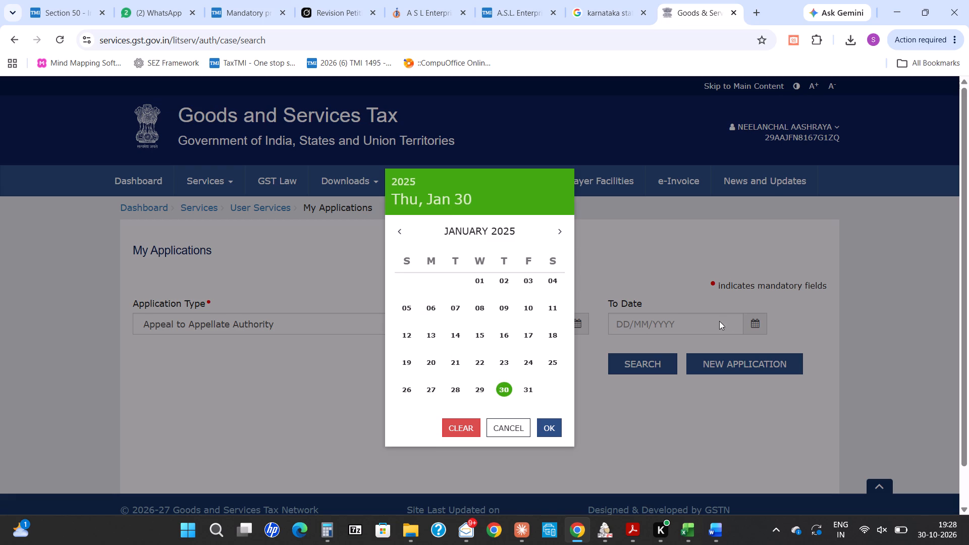
{"action": "left_click", "coordinate": [479, 280]}
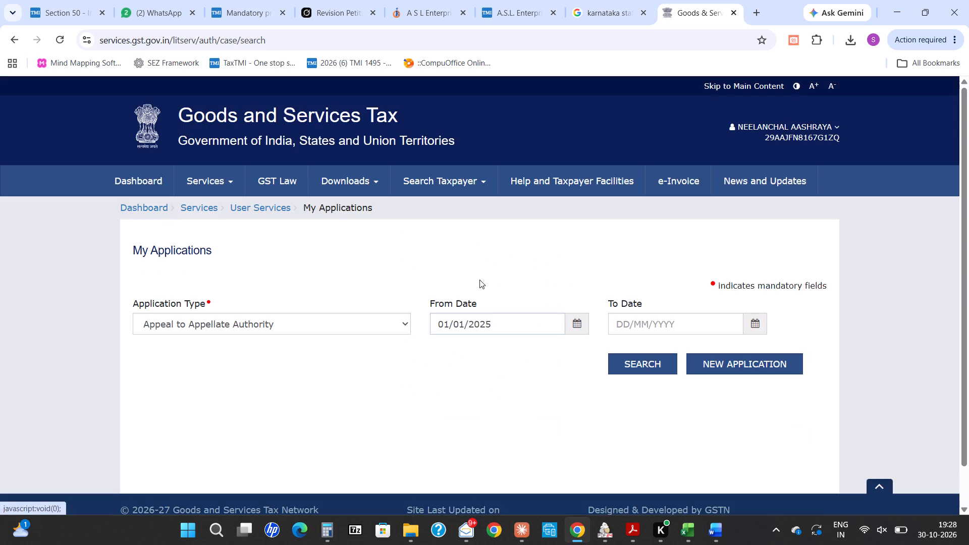
Set the application search's To Date to 30/05/2025 and run the search for appeals.
{"action": "left_click", "coordinate": [742, 329]}
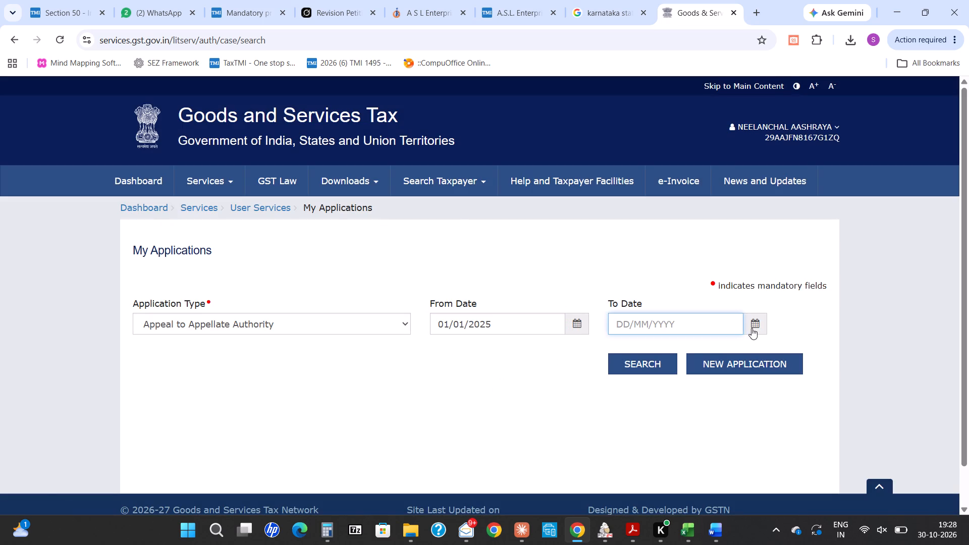
{"action": "left_click", "coordinate": [751, 328]}
{"action": "left_click", "coordinate": [500, 216]}
{"action": "left_click", "coordinate": [500, 216]}
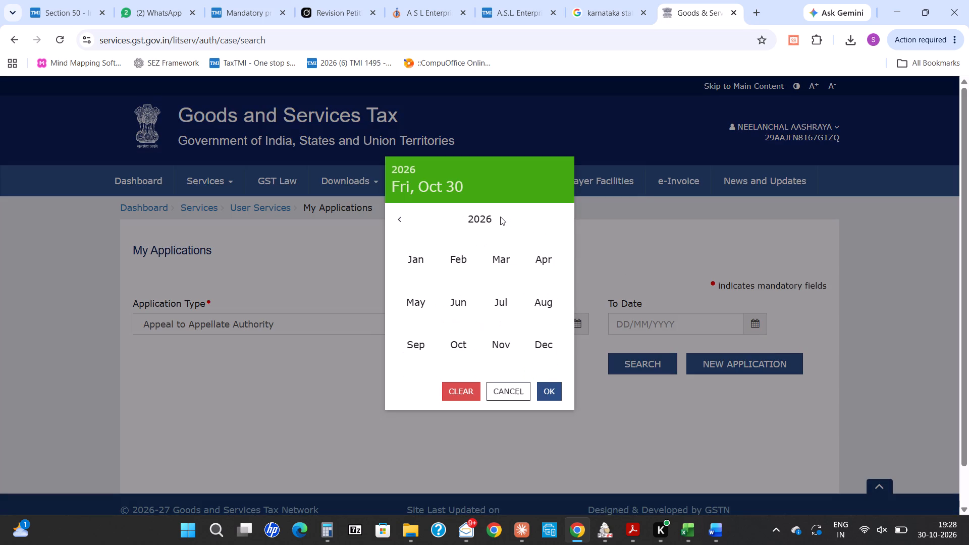
{"action": "left_click", "coordinate": [485, 212]}
{"action": "left_click", "coordinate": [485, 216]}
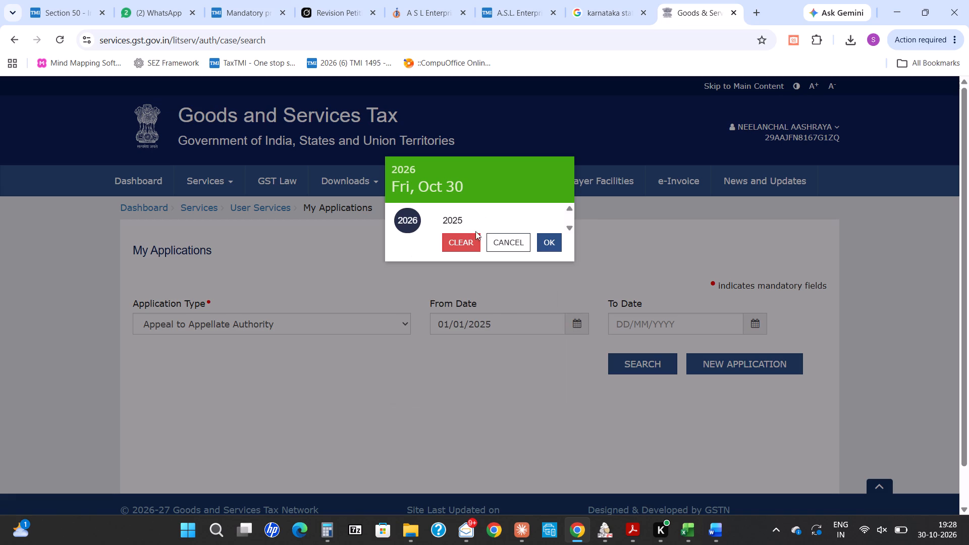
{"action": "left_click", "coordinate": [439, 219]}
{"action": "left_click", "coordinate": [446, 220]}
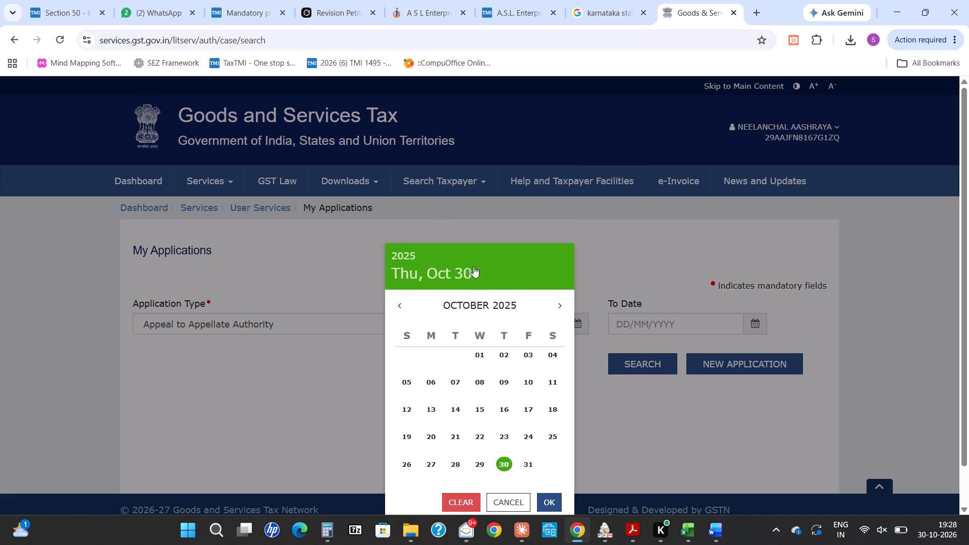
{"action": "left_click", "coordinate": [496, 301]}
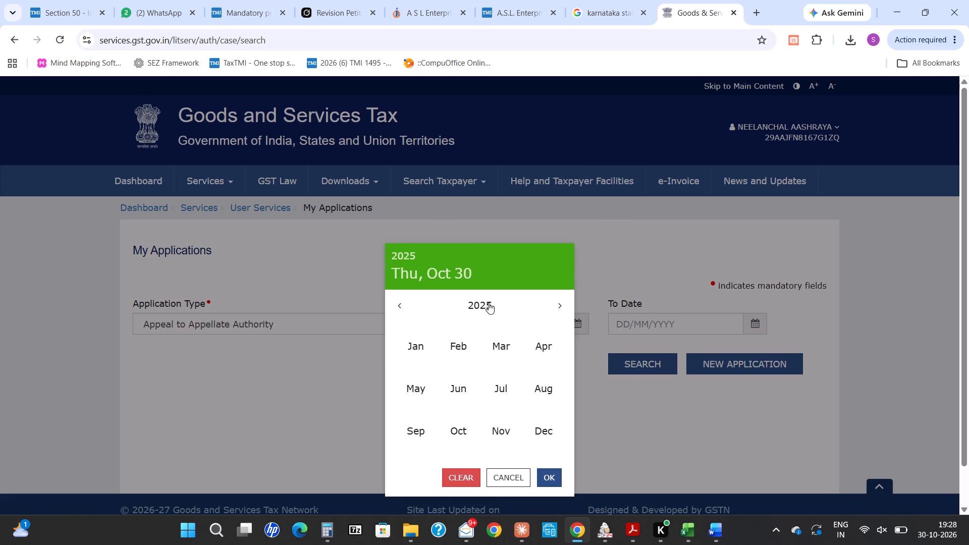
{"action": "left_click", "coordinate": [419, 380]}
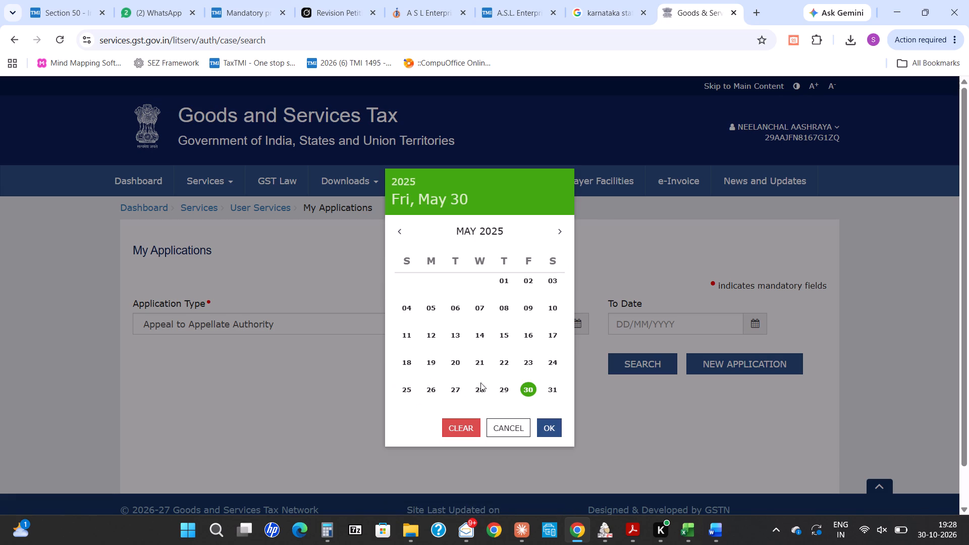
{"action": "left_click", "coordinate": [557, 430]}
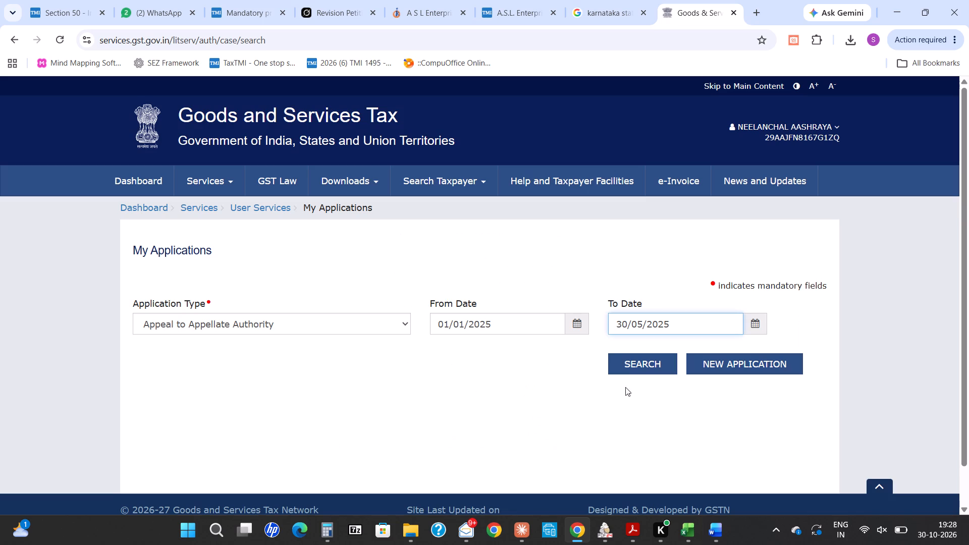
{"action": "left_click", "coordinate": [643, 373]}
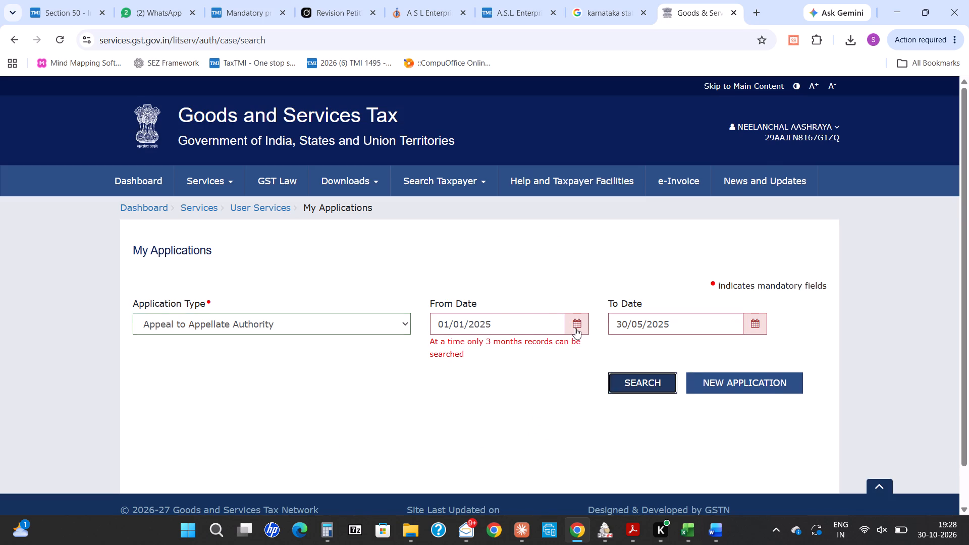
Set the From Date to 01/03/2025 and search again for the appeal applications.
{"action": "left_click", "coordinate": [575, 327]}
{"action": "left_click", "coordinate": [454, 220]}
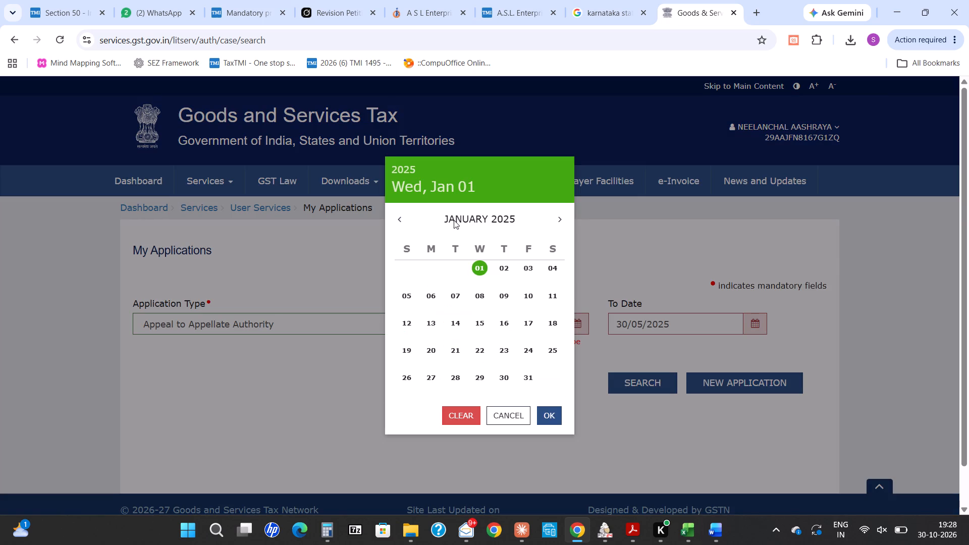
{"action": "left_click", "coordinate": [508, 256]}
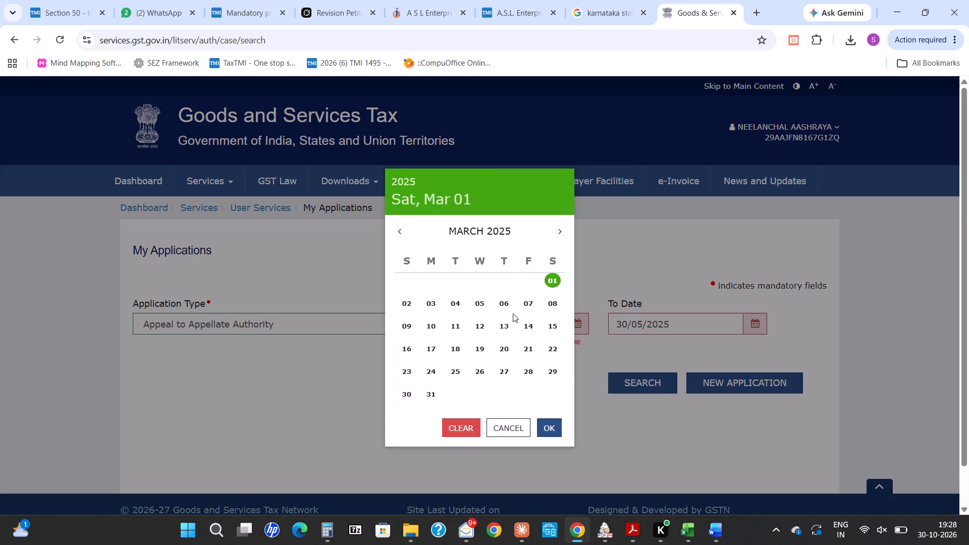
{"action": "left_click", "coordinate": [548, 433]}
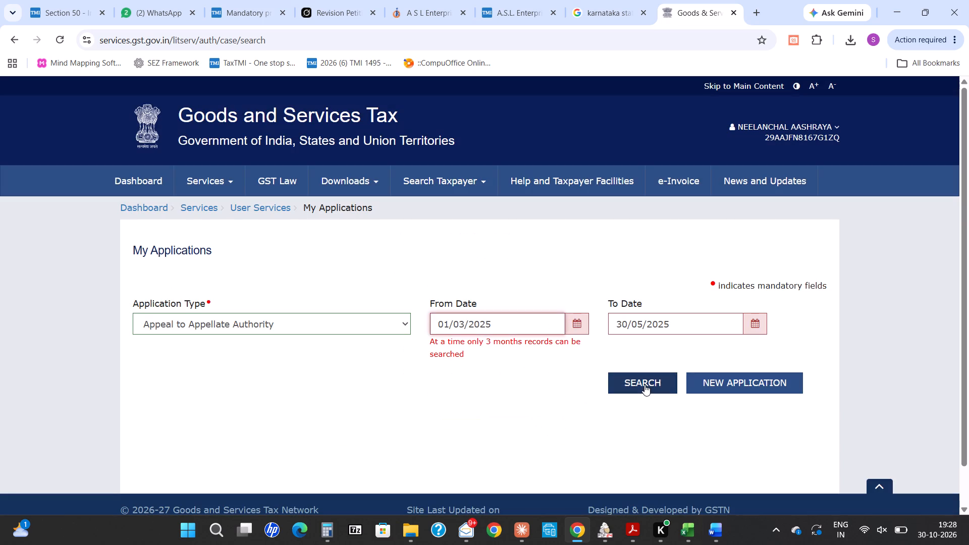
{"action": "left_click", "coordinate": [644, 385]}
{"action": "scroll", "coordinate": [644, 385], "scroll_direction": "down", "scroll_amount": 1}
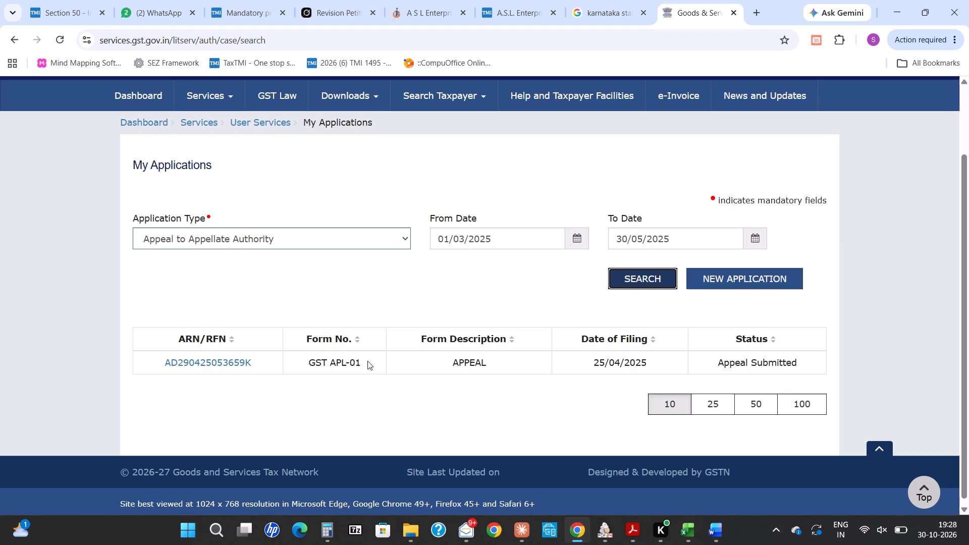
Open the GST APL-01 appeal filed on 25/04/2025 and check its case details, orders and notices.
{"action": "left_click", "coordinate": [236, 360]}
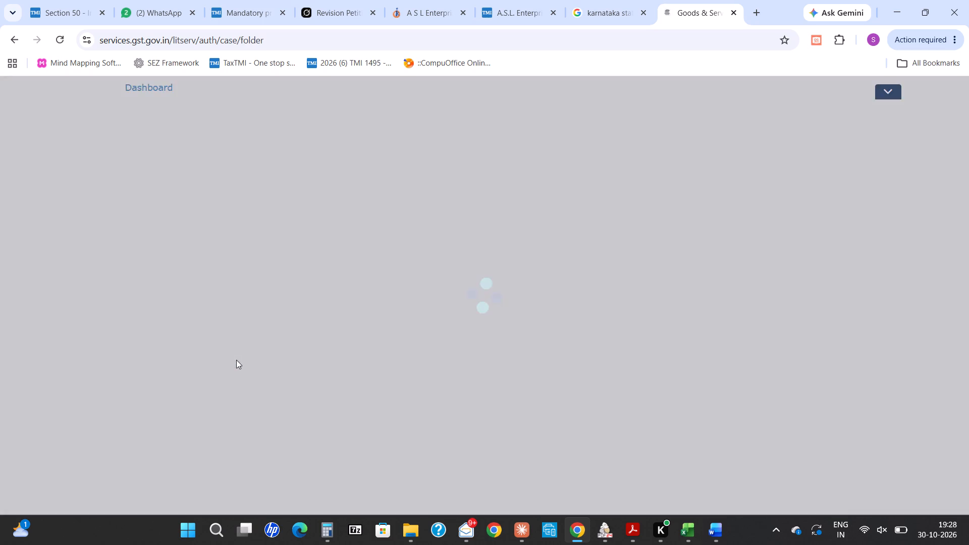
{"action": "scroll", "coordinate": [337, 326], "scroll_direction": "down", "scroll_amount": 2}
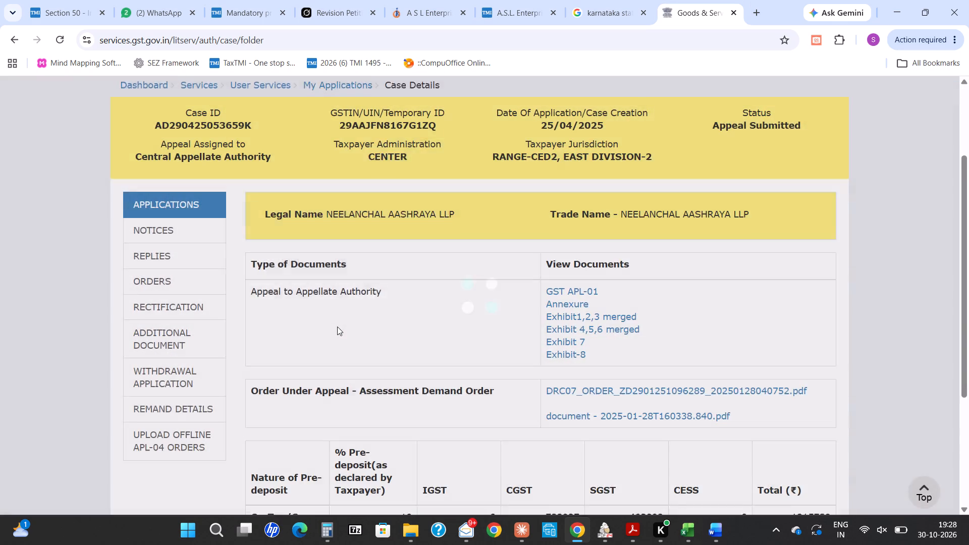
{"action": "scroll", "coordinate": [337, 326], "scroll_direction": "down", "scroll_amount": 1}
{"action": "left_click_drag", "start_coordinate": [178, 282], "coordinate": [171, 275]}
{"action": "triple_click", "coordinate": [171, 275]}
{"action": "double_click", "coordinate": [171, 275]}
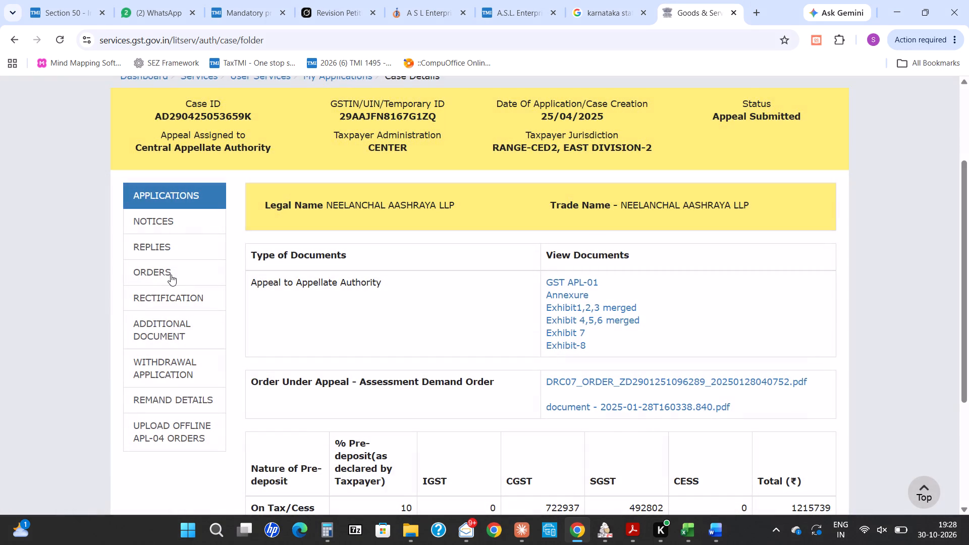
{"action": "left_click", "coordinate": [171, 275]}
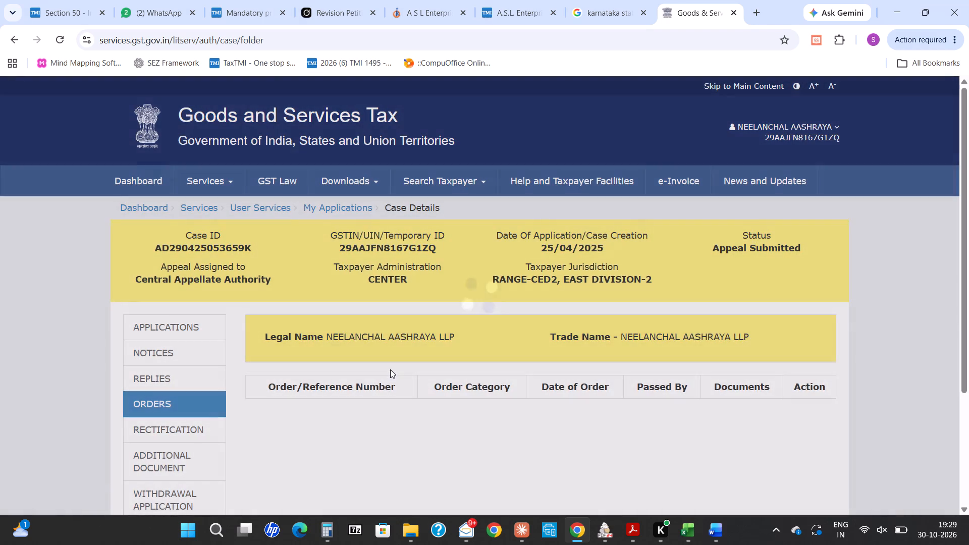
{"action": "scroll", "coordinate": [390, 369], "scroll_direction": "down", "scroll_amount": 2}
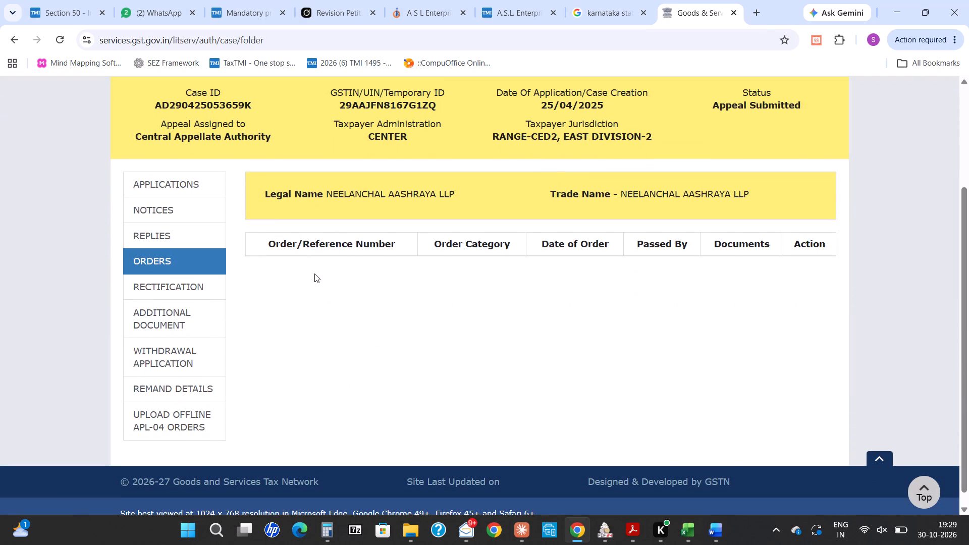
{"action": "left_click", "coordinate": [190, 211]}
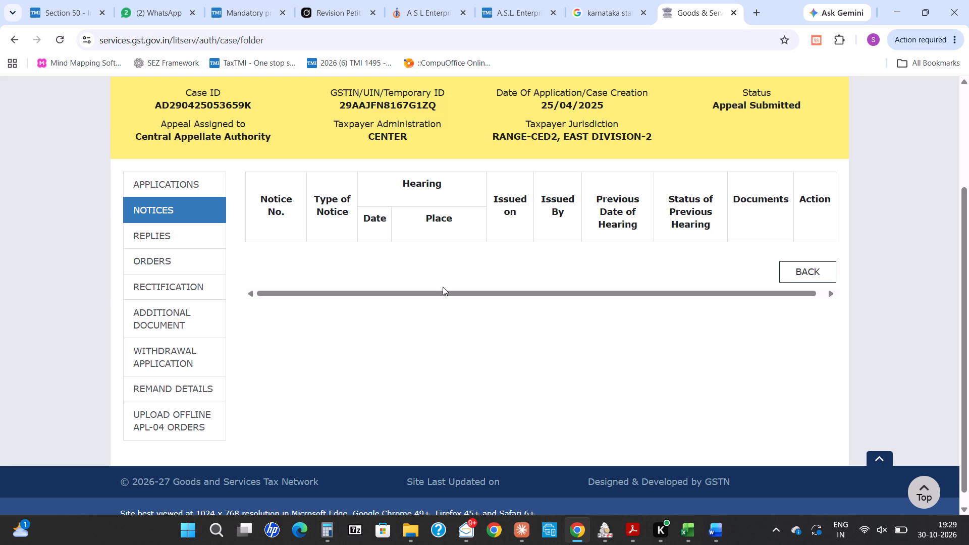
From the case's applications section, download GST APL-01, the Annexure, Exhibit 1,2,3 merged, Exhibit 4,5,6 merged, Exhibit 7 and Exhibit-8.
{"action": "left_click", "coordinate": [209, 182]}
{"action": "scroll", "coordinate": [382, 339], "scroll_direction": "down", "scroll_amount": 2}
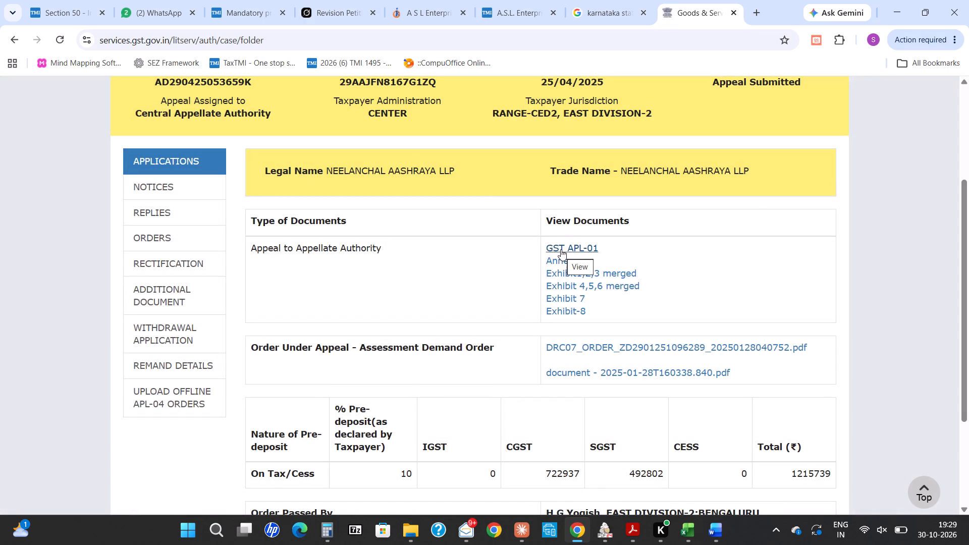
{"action": "left_click", "coordinate": [561, 249]}
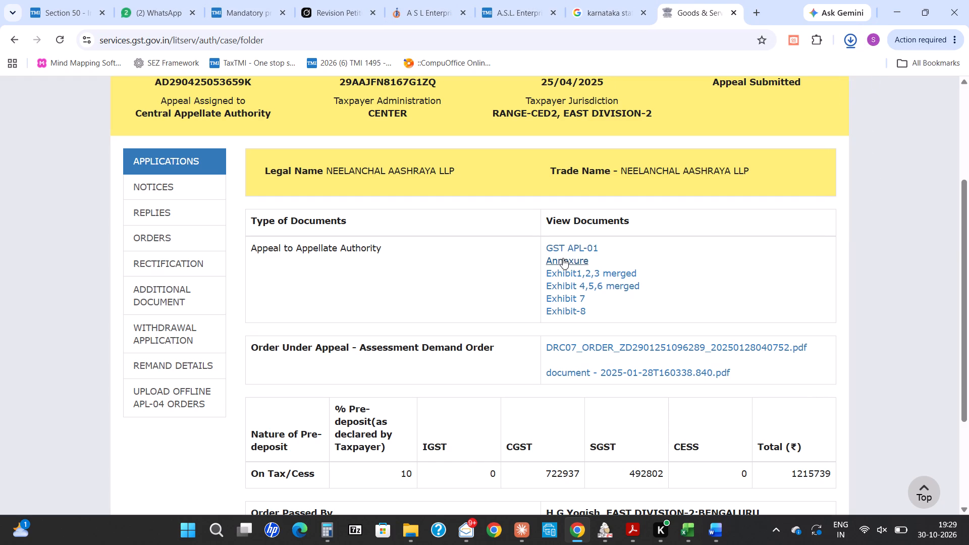
{"action": "left_click", "coordinate": [563, 258]}
{"action": "left_click", "coordinate": [568, 274]}
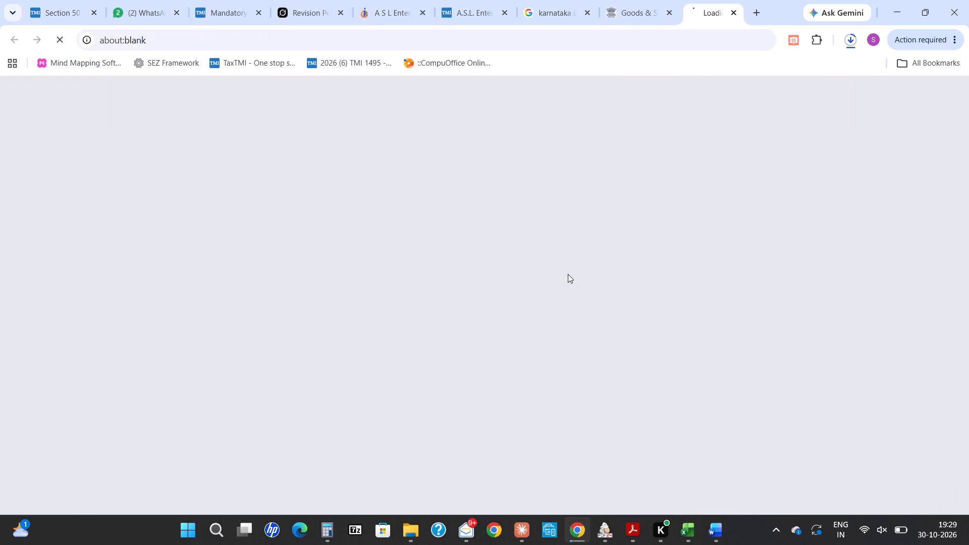
{"action": "left_click", "coordinate": [570, 285]}
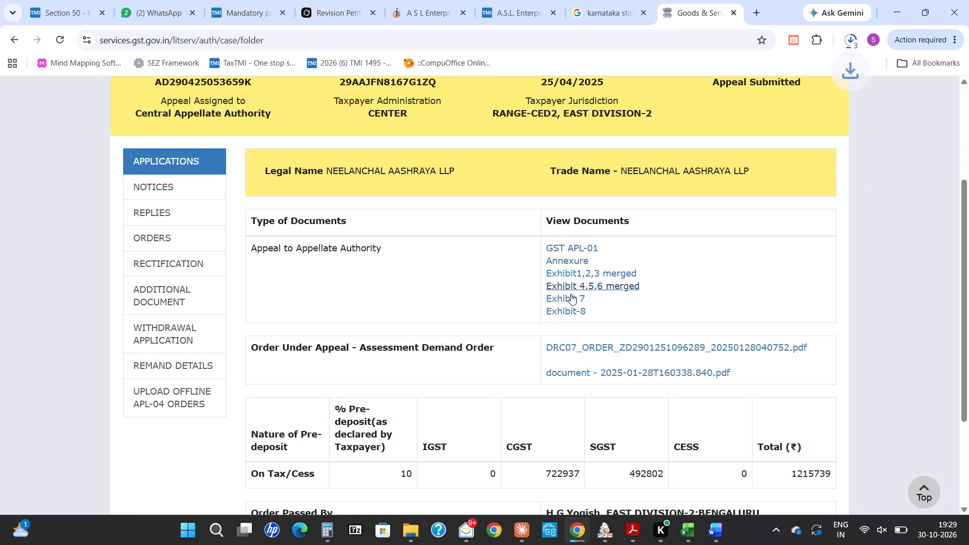
{"action": "left_click", "coordinate": [571, 299]}
{"action": "left_click", "coordinate": [572, 306]}
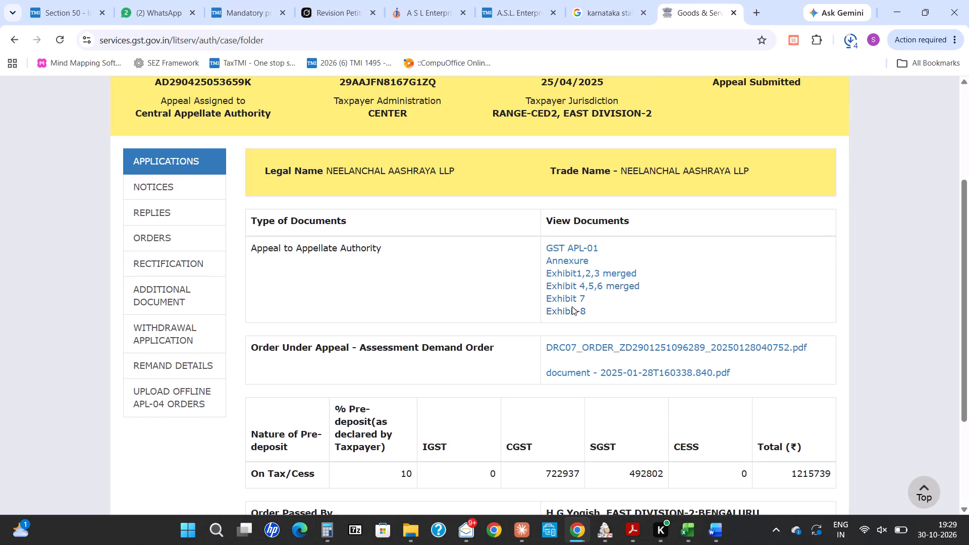
{"action": "left_click", "coordinate": [856, 37]}
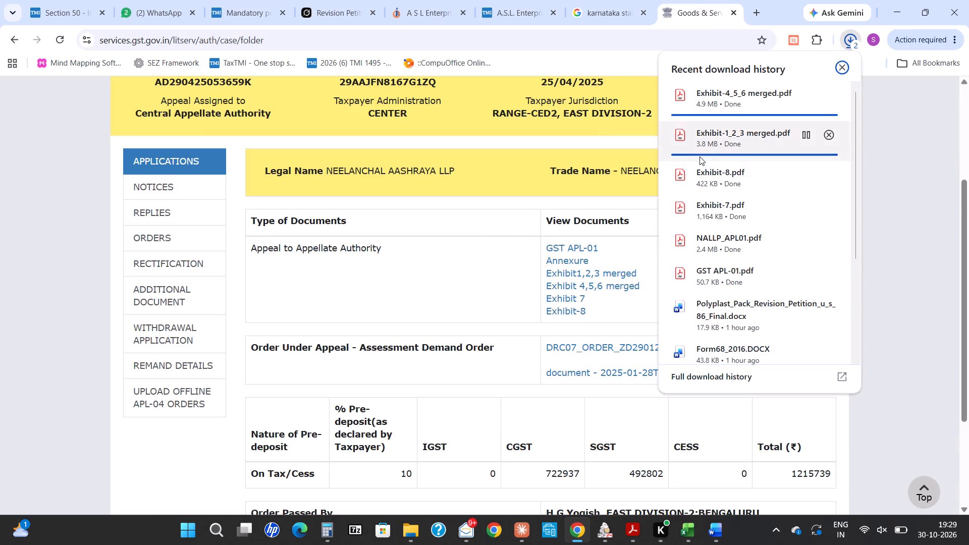
{"action": "left_click", "coordinate": [636, 206]}
{"action": "scroll", "coordinate": [689, 279], "scroll_direction": "down", "scroll_amount": 1}
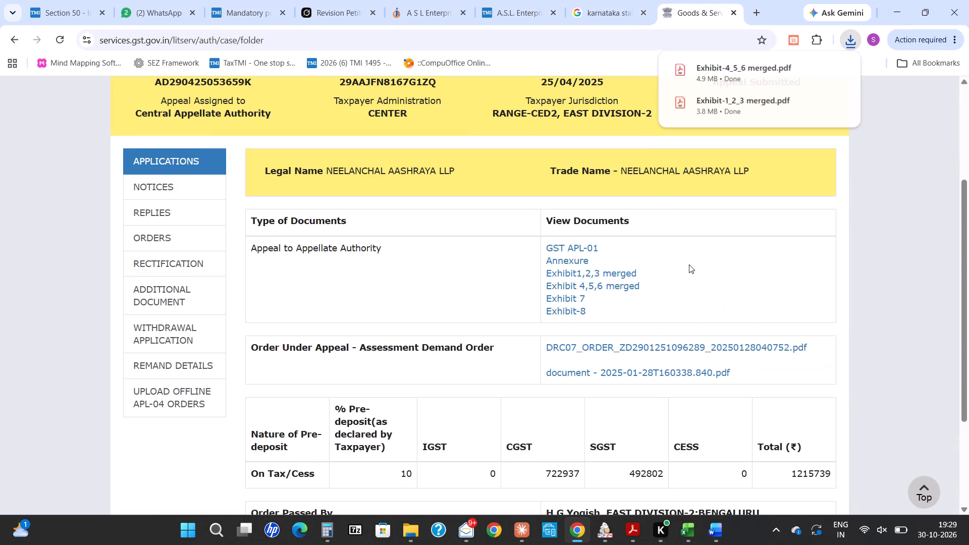
{"action": "scroll", "coordinate": [689, 264], "scroll_direction": "down", "scroll_amount": 1}
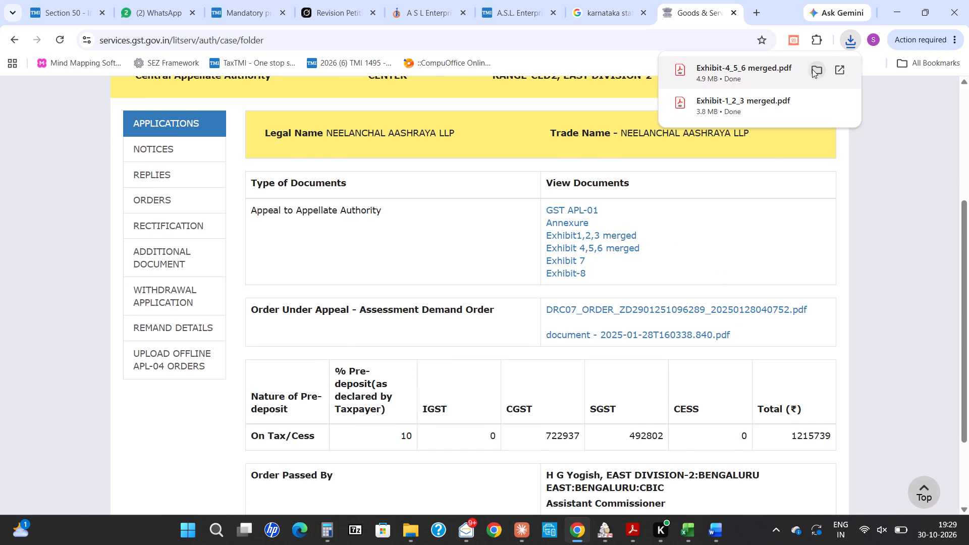
Open the downloaded GST APL-01 and NALLP_APL01 PDFs from the Downloads folder in Acrobat and view the appeal details.
{"action": "left_click", "coordinate": [812, 69]}
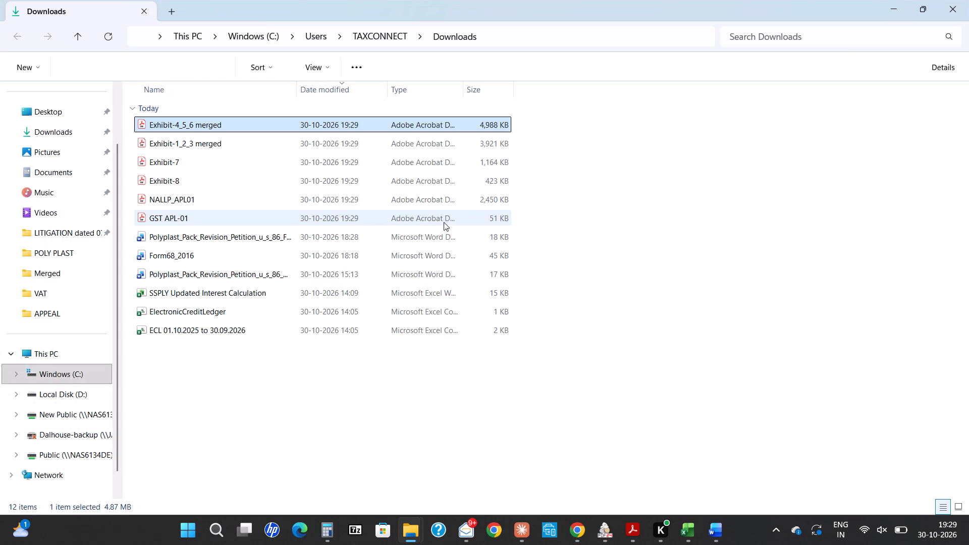
{"action": "double_click", "coordinate": [320, 219]}
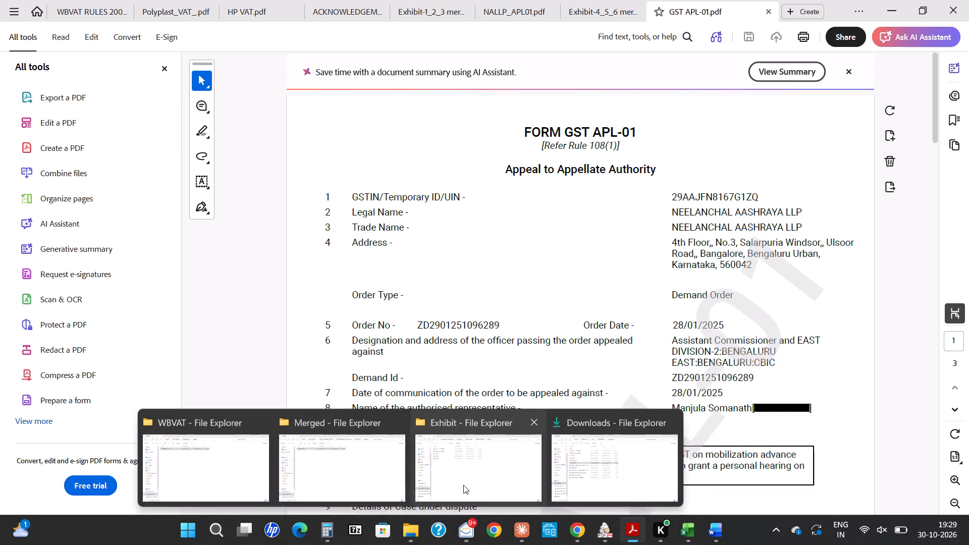
{"action": "left_click", "coordinate": [561, 469]}
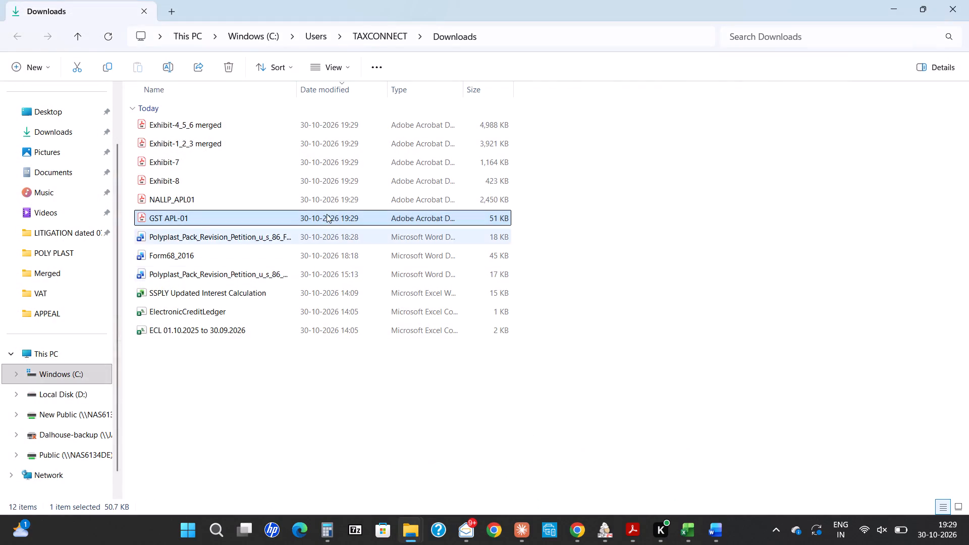
{"action": "double_click", "coordinate": [298, 197]}
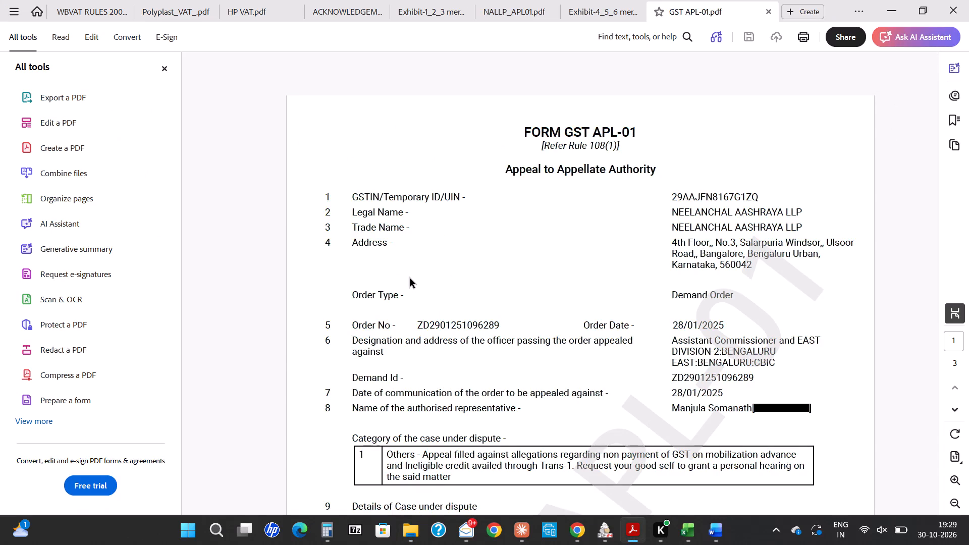
{"action": "scroll", "coordinate": [489, 292], "scroll_direction": "down", "scroll_amount": 6}
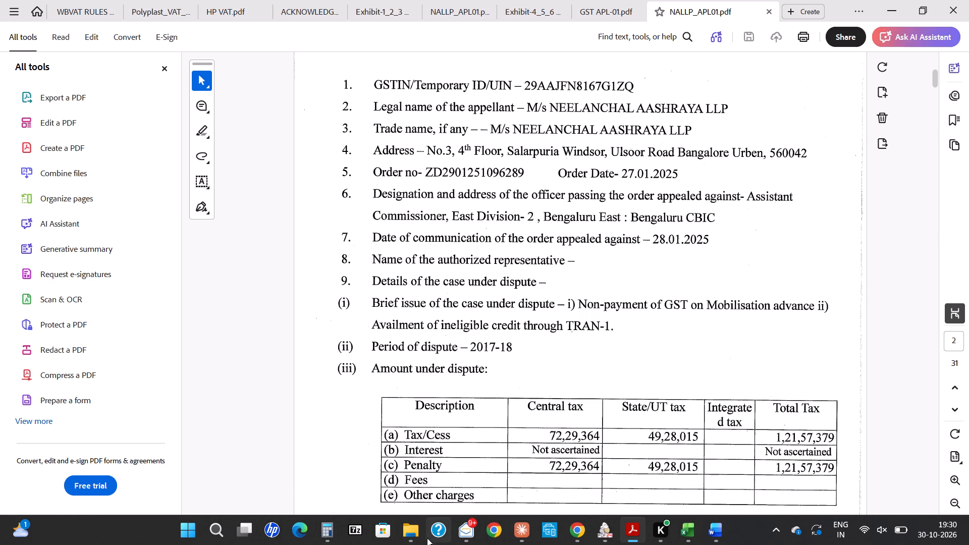
Open Exhibit-4_5_6 merged from the Downloads folder, look through the notice and Order-in-Original pages, and close Acrobat.
{"action": "left_click", "coordinate": [566, 466]}
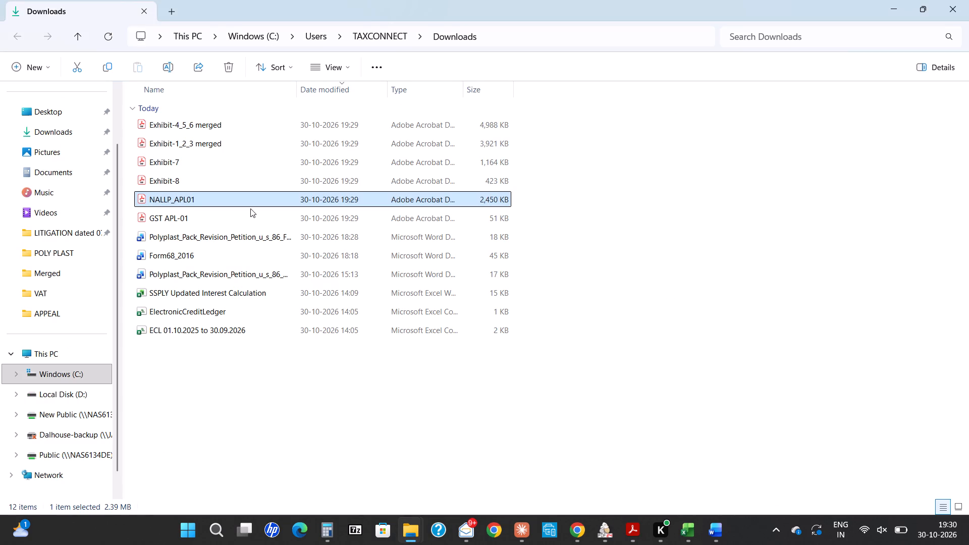
{"action": "double_click", "coordinate": [186, 124]}
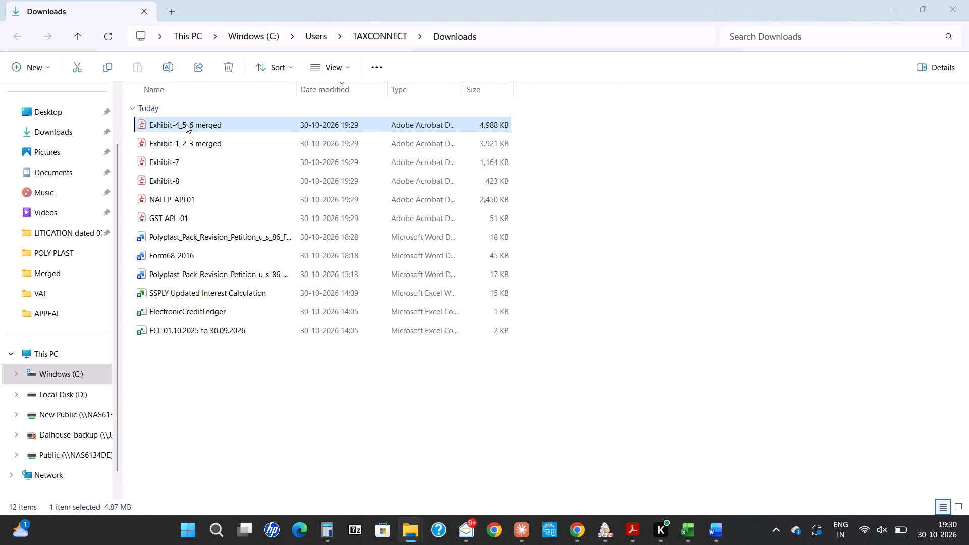
{"action": "scroll", "coordinate": [549, 242], "scroll_direction": "down", "scroll_amount": 9}
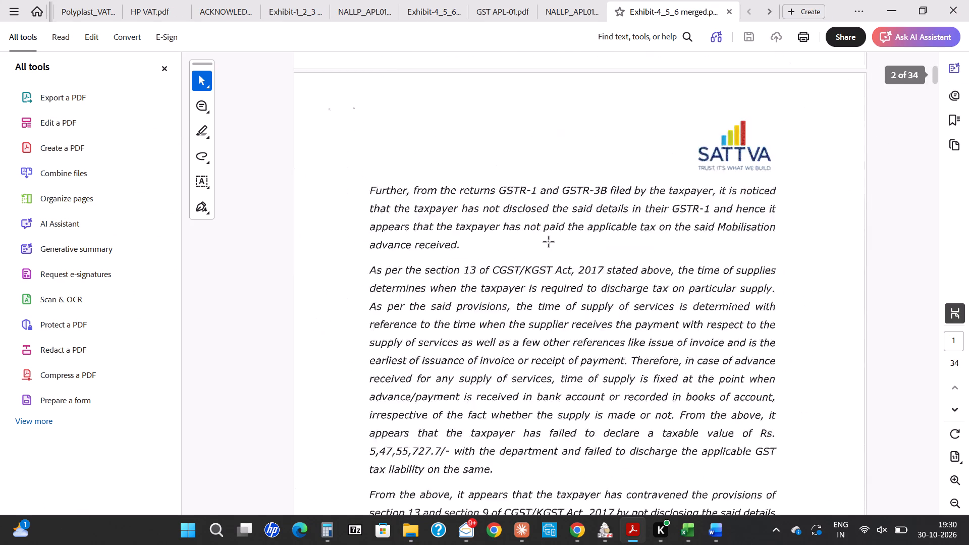
{"action": "scroll", "coordinate": [549, 242], "scroll_direction": "down", "scroll_amount": 4}
{"action": "scroll", "coordinate": [549, 242], "scroll_direction": "down", "scroll_amount": 20}
{"action": "scroll", "coordinate": [549, 242], "scroll_direction": "down", "scroll_amount": 6}
{"action": "scroll", "coordinate": [549, 242], "scroll_direction": "up", "scroll_amount": 2}
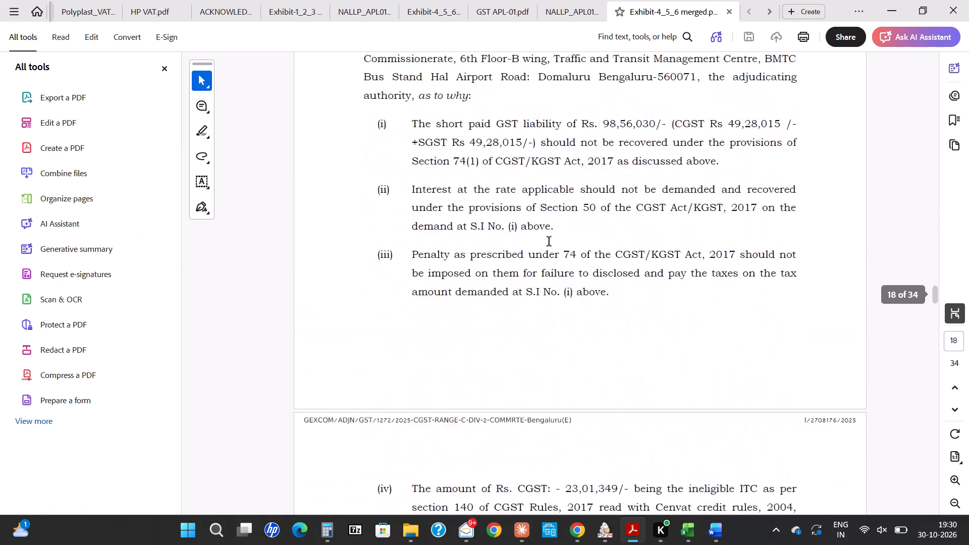
{"action": "scroll", "coordinate": [549, 242], "scroll_direction": "up", "scroll_amount": 17}
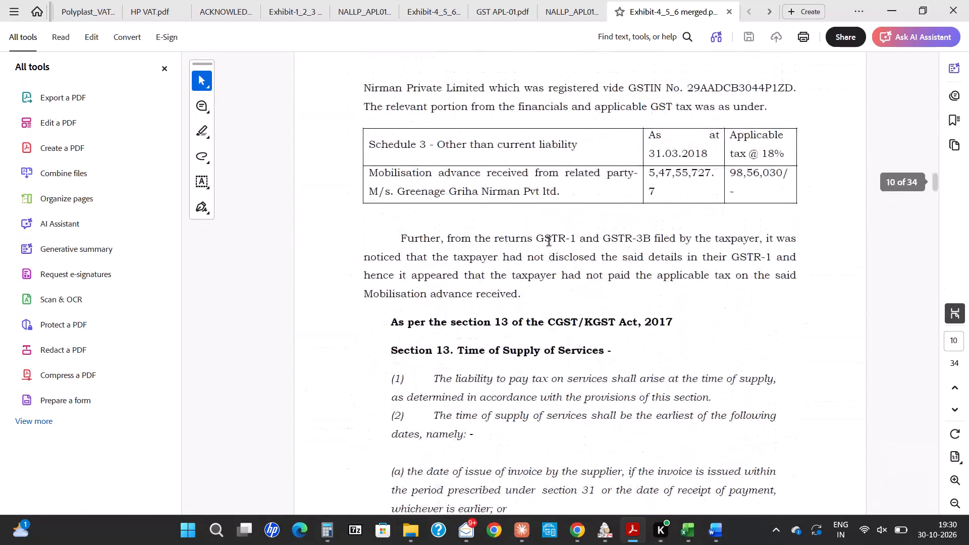
{"action": "scroll", "coordinate": [549, 242], "scroll_direction": "up", "scroll_amount": 15}
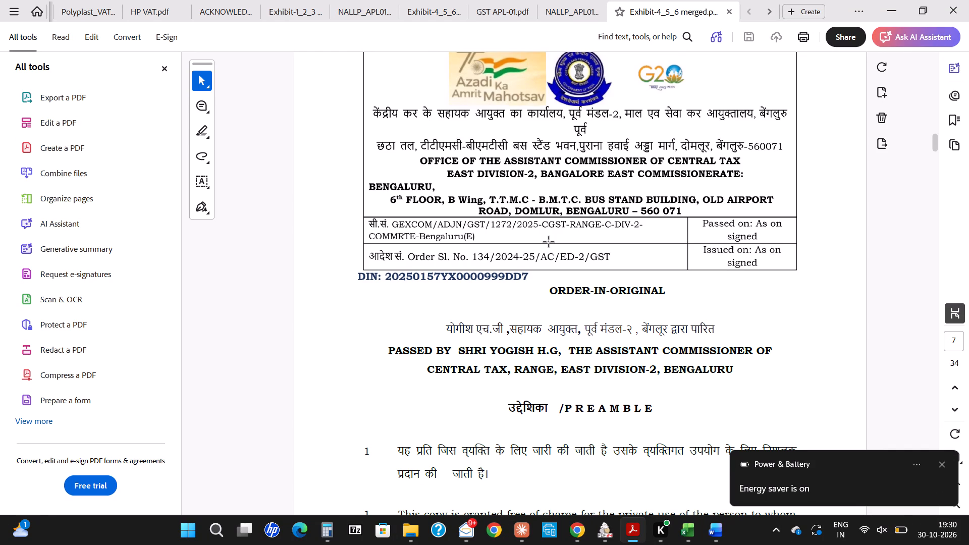
{"action": "key", "text": "ctrl+q"}
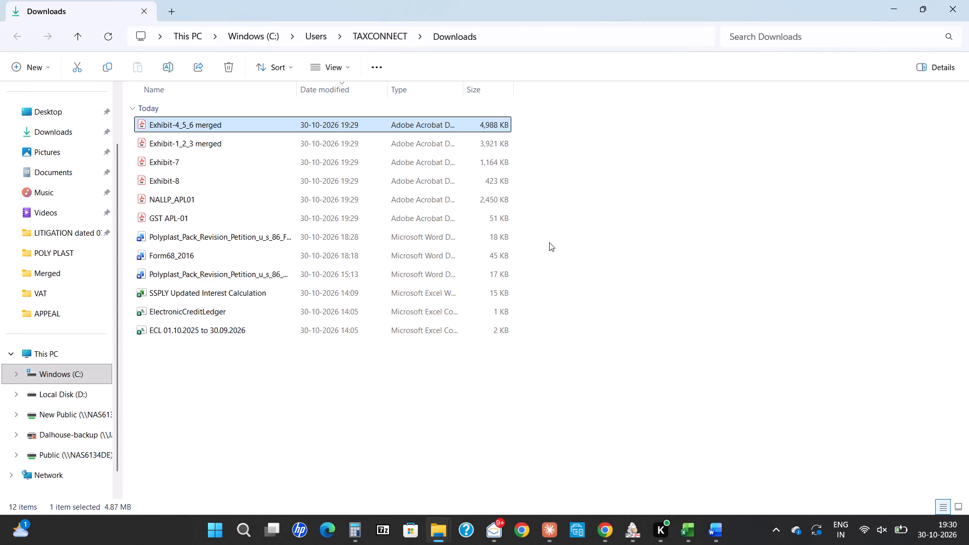
Switch to the Merged folder window and go up to the LITIGATION dated 07-08-2026 folder.
{"action": "key", "text": "alt+Tab"}
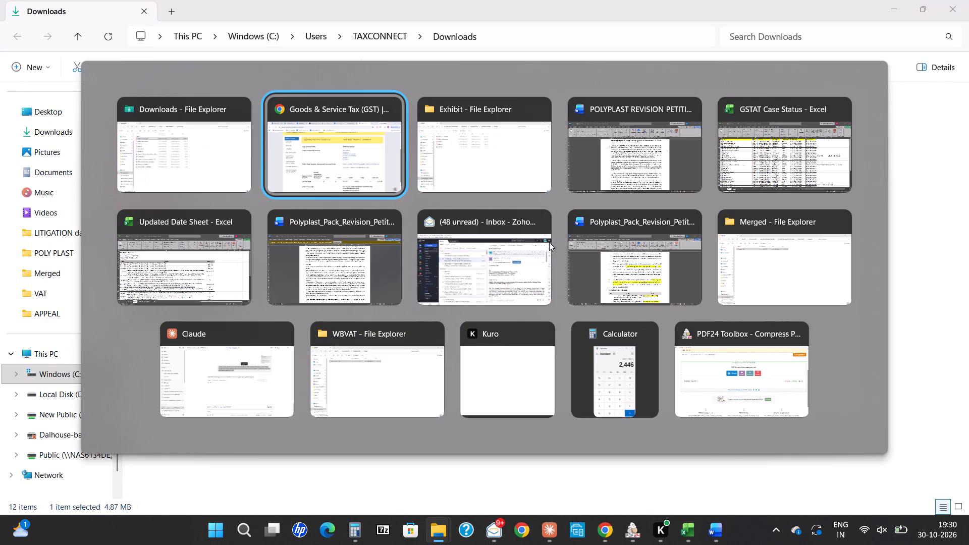
{"action": "key", "text": "alt+Tab"}
{"action": "key", "text": "alt+Tab"}
{"action": "key", "text": "alt+Down"}
{"action": "key", "text": "alt+Right"}
{"action": "key", "text": "BackSpace"}
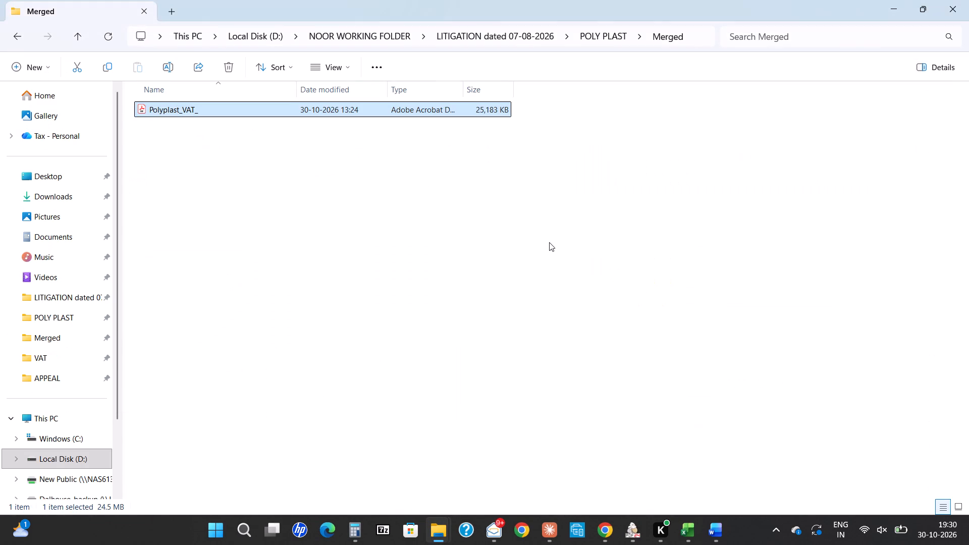
{"action": "key", "text": "BackSpace"}
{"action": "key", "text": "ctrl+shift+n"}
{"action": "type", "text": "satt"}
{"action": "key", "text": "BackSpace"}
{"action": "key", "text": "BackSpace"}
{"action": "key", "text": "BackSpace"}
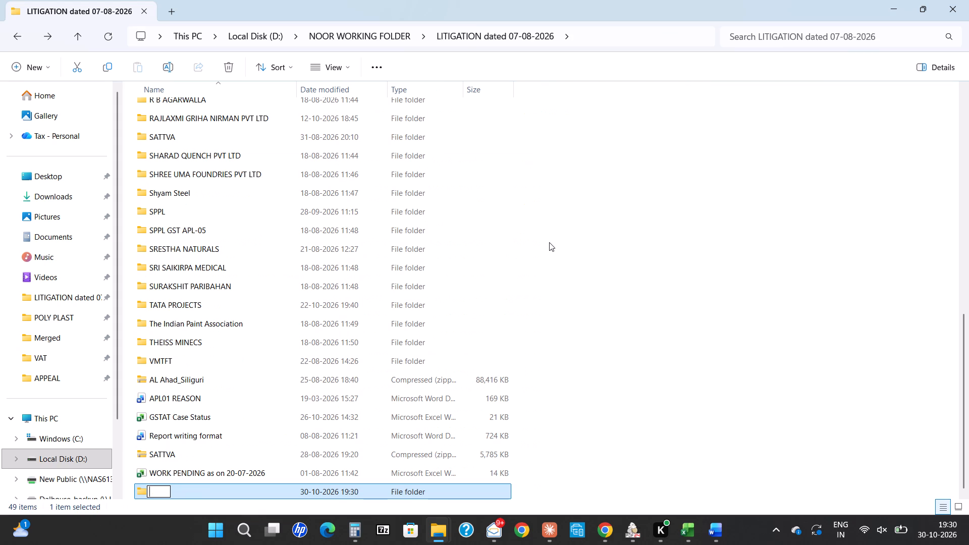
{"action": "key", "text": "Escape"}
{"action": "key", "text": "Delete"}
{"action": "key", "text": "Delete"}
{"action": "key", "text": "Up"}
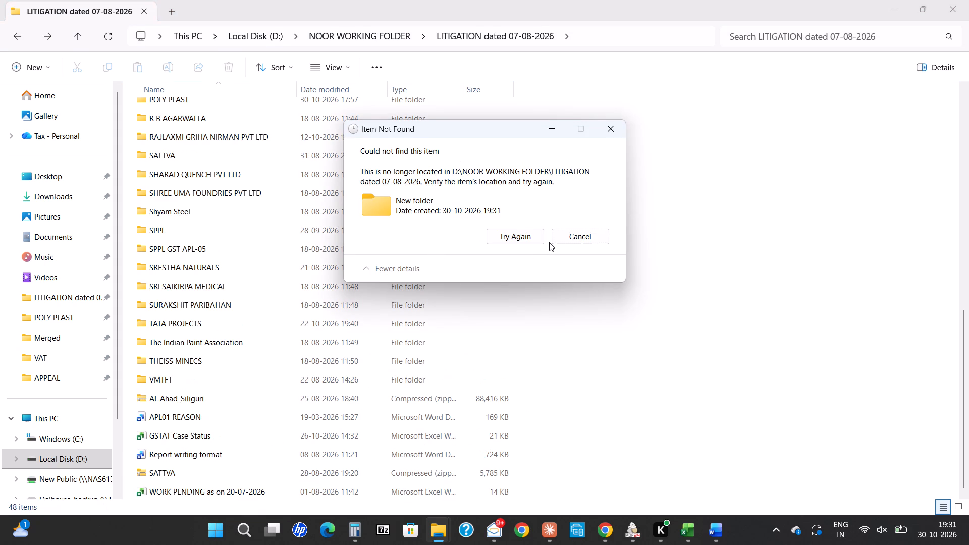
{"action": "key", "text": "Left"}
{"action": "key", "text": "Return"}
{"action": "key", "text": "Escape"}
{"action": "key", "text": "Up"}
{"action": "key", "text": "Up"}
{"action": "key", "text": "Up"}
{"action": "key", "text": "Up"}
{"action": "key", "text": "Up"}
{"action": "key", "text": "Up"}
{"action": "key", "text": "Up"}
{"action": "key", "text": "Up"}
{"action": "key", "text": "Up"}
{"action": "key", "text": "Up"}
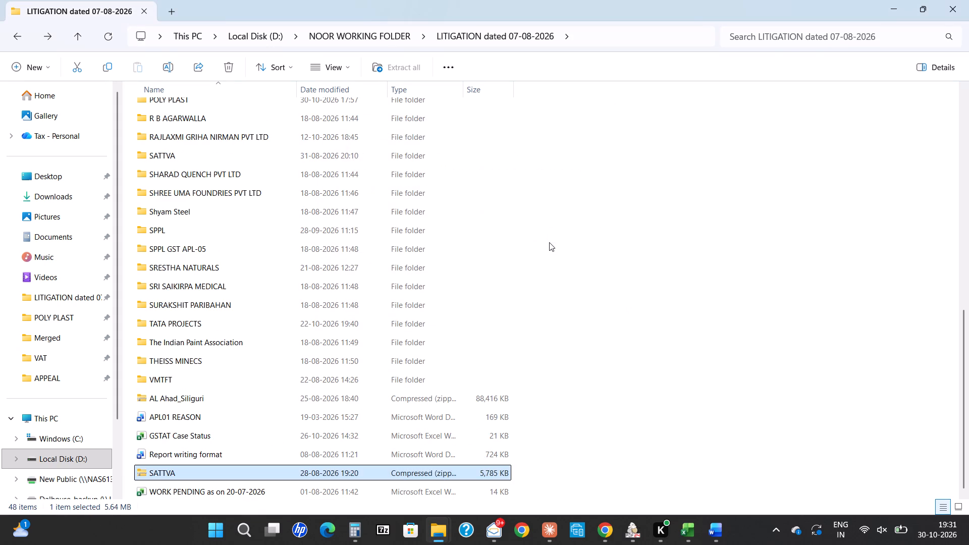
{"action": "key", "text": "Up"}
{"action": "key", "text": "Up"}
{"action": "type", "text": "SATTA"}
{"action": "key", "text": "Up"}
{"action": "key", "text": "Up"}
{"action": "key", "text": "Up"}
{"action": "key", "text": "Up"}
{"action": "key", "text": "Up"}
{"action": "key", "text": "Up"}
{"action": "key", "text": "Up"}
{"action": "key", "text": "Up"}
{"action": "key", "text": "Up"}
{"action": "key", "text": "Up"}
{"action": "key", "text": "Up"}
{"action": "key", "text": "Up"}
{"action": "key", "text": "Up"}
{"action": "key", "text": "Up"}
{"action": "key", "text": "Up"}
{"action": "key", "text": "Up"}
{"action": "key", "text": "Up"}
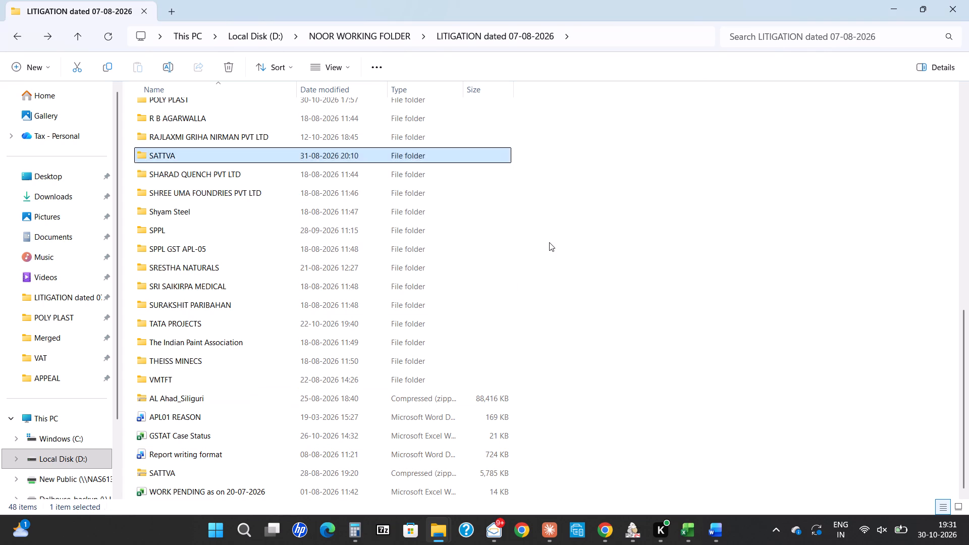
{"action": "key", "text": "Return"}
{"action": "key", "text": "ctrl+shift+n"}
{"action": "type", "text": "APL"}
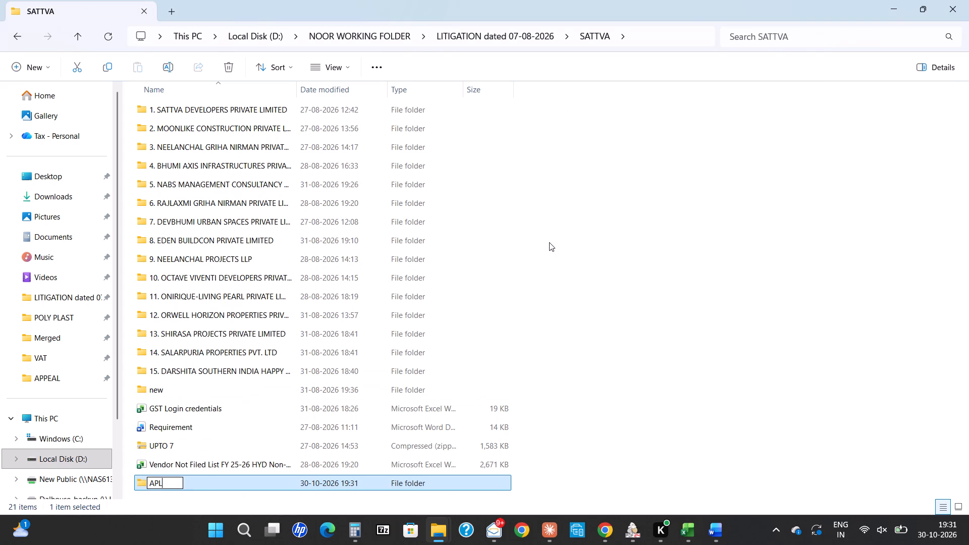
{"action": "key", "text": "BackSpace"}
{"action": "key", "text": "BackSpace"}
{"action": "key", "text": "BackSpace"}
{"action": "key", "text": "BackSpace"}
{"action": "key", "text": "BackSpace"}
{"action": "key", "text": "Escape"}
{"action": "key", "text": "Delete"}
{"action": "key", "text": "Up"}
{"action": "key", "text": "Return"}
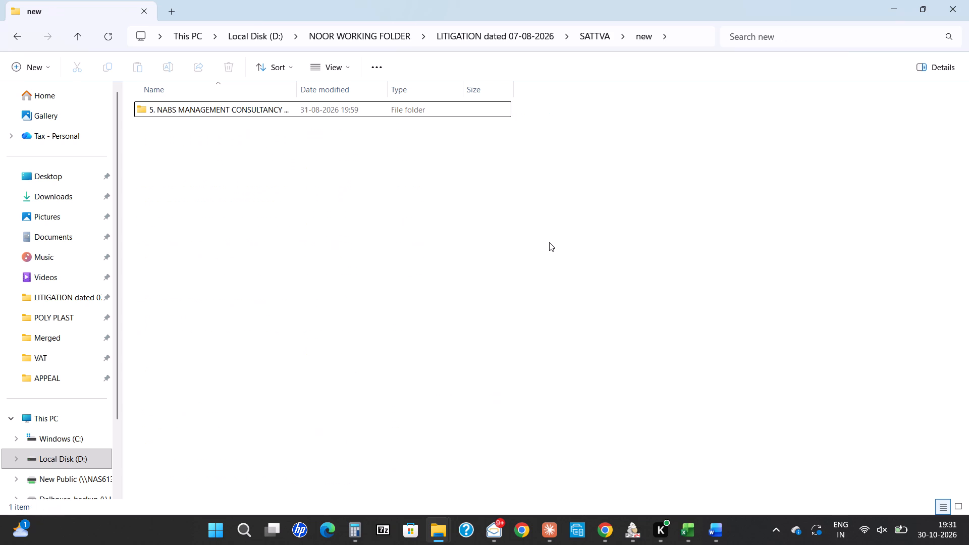
Create a folder named NELANCHAL in the LITIGATION dated 07-08-2026 folder and open it.
{"action": "key", "text": "BackSpace"}
{"action": "key", "text": "BackSpace"}
{"action": "key", "text": "ctrl+shift+n"}
{"action": "type", "text": "NE"}
{"action": "type", "text": "LLA"}
{"action": "key", "text": "BackSpace"}
{"action": "key", "text": "BackSpace"}
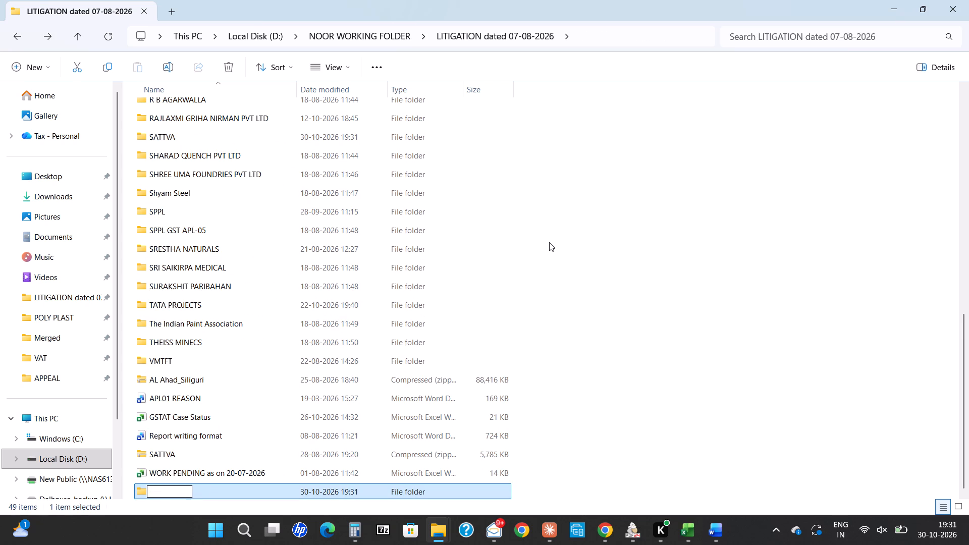
{"action": "type", "text": "ANCHAL"}
{"action": "key", "text": "Return"}
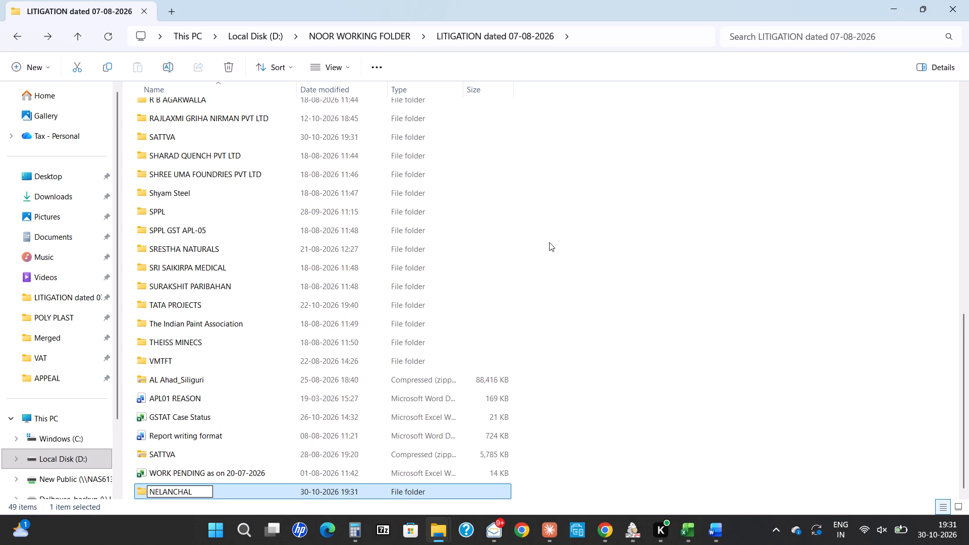
{"action": "key", "text": "Return"}
{"action": "key", "text": "alt+d"}
{"action": "key", "text": "Escape"}
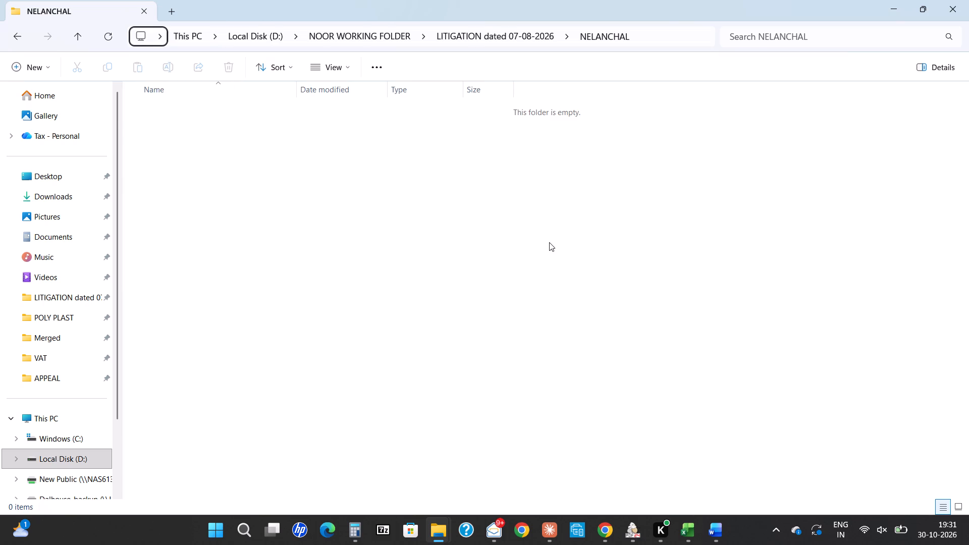
Copy the two APL-01 PDFs and the four exhibit PDFs from Downloads into the NELANCHAL folder.
{"action": "key", "text": "alt+Tab"}
{"action": "key", "text": "alt+Tab"}
{"action": "key", "text": "alt+Left"}
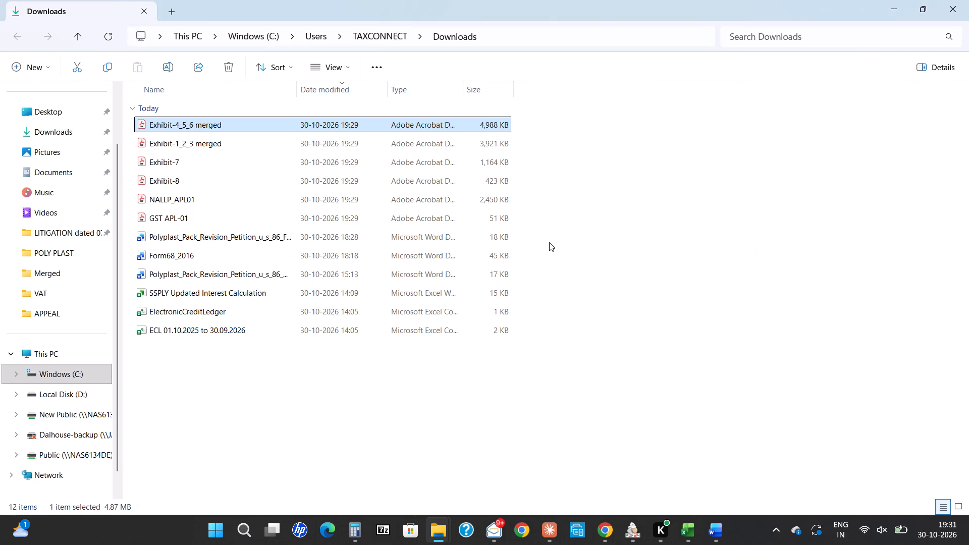
{"action": "key", "text": "shift+Down"}
{"action": "key", "text": "shift+Down"}
{"action": "key", "text": "shift+Down"}
{"action": "key", "text": "shift+Down"}
{"action": "key", "text": "shift+Down"}
{"action": "key", "text": "ctrl+c"}
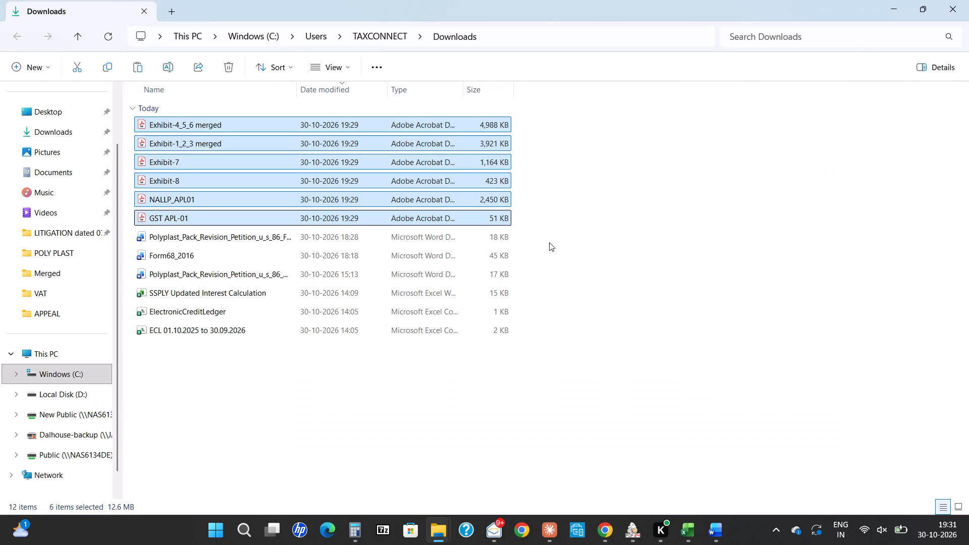
{"action": "key", "text": "alt+Tab"}
{"action": "key", "text": "ctrl+v"}
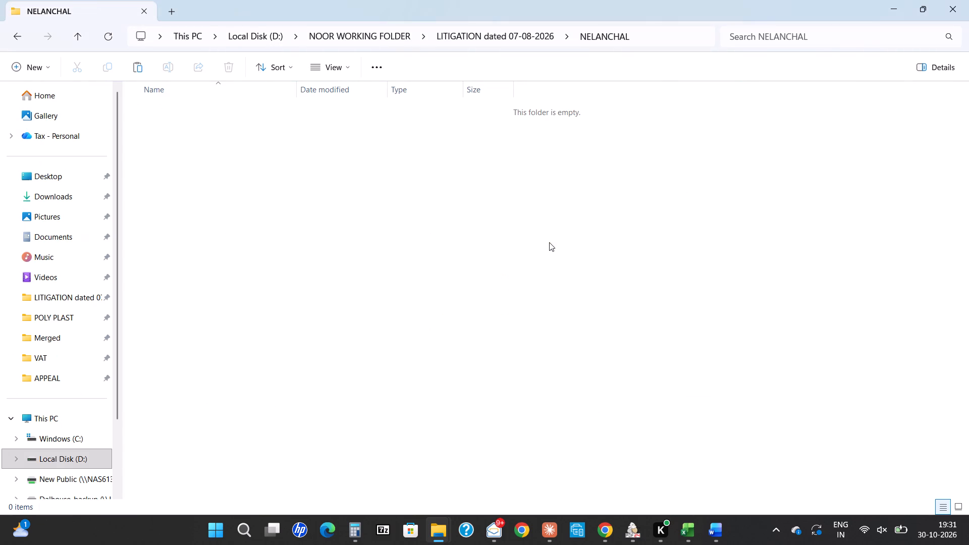
{"action": "left_click", "coordinate": [392, 265]}
{"action": "key", "text": "ctrl+v"}
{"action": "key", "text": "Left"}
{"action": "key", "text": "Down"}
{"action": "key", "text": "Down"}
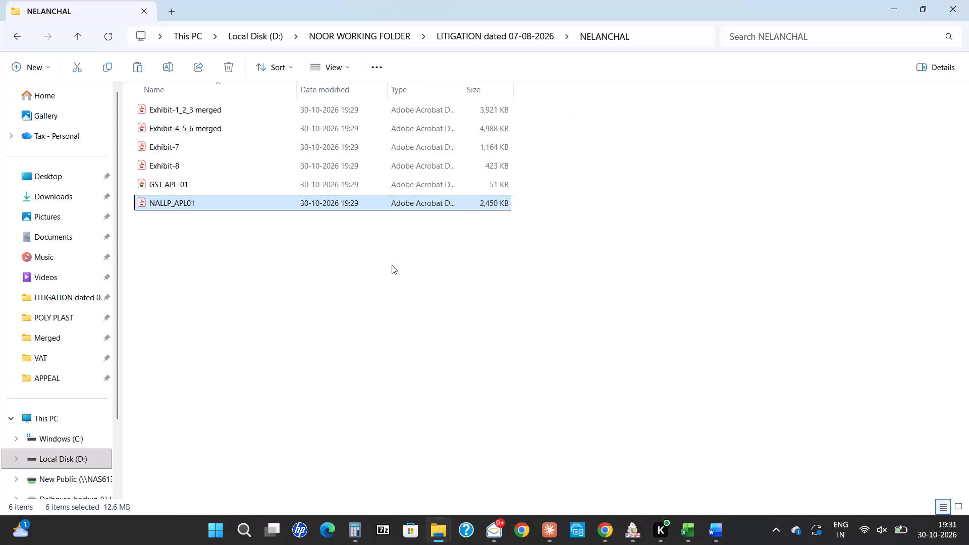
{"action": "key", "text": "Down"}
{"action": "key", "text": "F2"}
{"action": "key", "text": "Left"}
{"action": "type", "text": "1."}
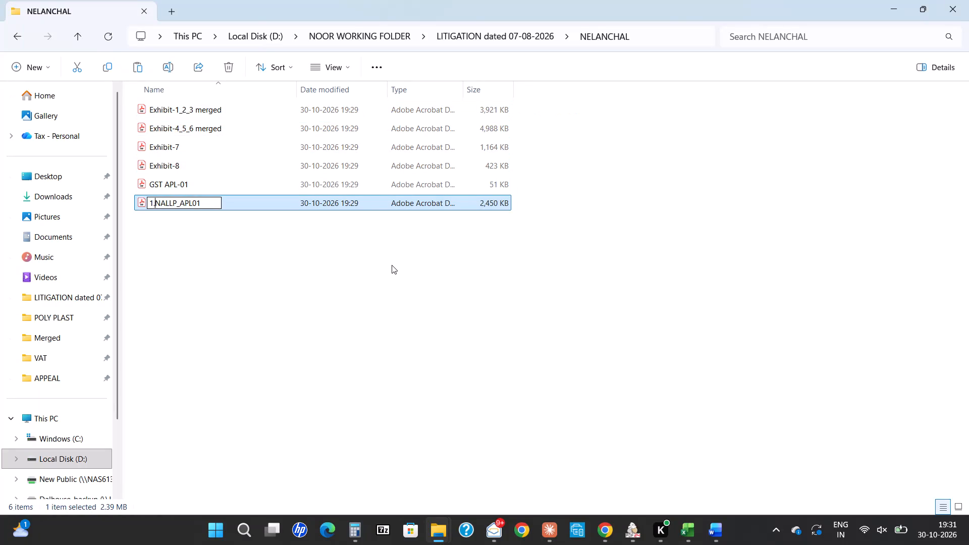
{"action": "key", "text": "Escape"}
Rename the GST APL-01 file as 1.GST APL-01.
{"action": "key", "text": "Up"}
{"action": "key", "text": "F2"}
{"action": "key", "text": "Left"}
{"action": "type", "text": "1."}
{"action": "key", "text": "Return"}
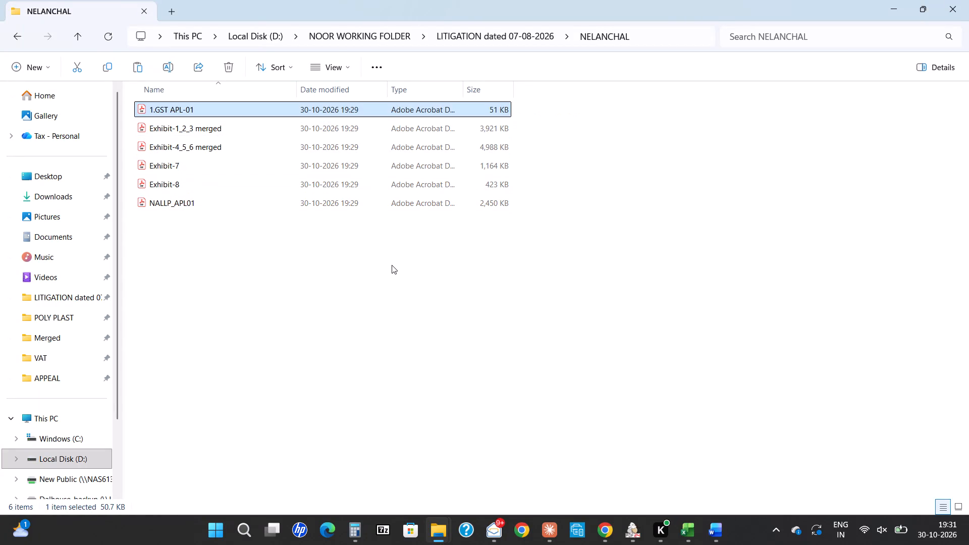
Rename the NALLP_APL01 file as 2.NALLP_APL01.
{"action": "key", "text": "Left"}
{"action": "key", "text": "Down"}
{"action": "key", "text": "Down"}
{"action": "key", "text": "Down"}
{"action": "key", "text": "Down"}
{"action": "key", "text": "Down"}
{"action": "key", "text": "Down"}
{"action": "key", "text": "Down"}
{"action": "key", "text": "F2"}
{"action": "key", "text": "Left"}
{"action": "type", "text": "2."}
{"action": "key", "text": "Return"}
Number the next three exhibit files by renaming them 3.Exhibit-1_2_3 merged, 4.Exhibit-4_5_6 merged and 5.Exhibit-7.
{"action": "key", "text": "Up"}
{"action": "key", "text": "Down"}
{"action": "key", "text": "Down"}
{"action": "key", "text": "F2"}
{"action": "key", "text": "Left"}
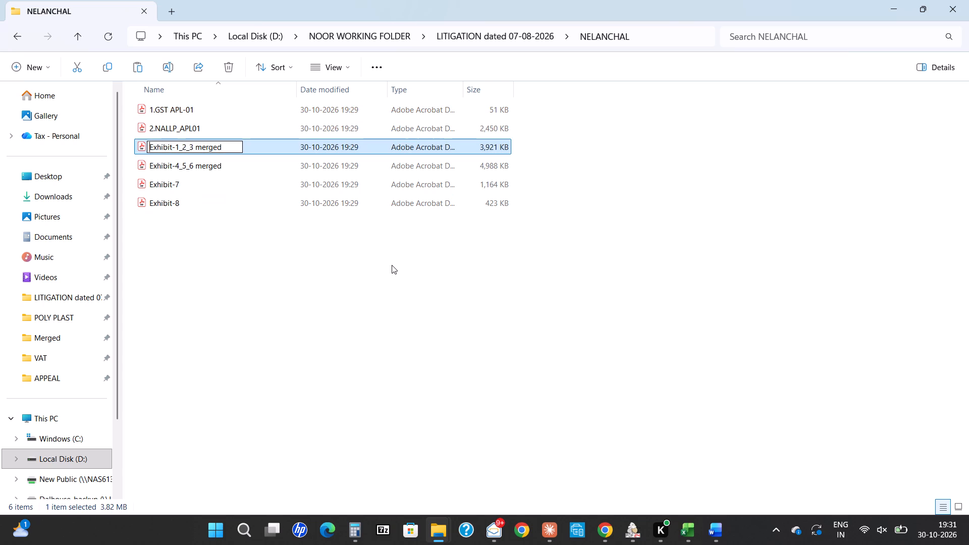
{"action": "type", "text": "3."}
{"action": "key", "text": "Return"}
{"action": "key", "text": "Down"}
{"action": "key", "text": "F2"}
{"action": "key", "text": "Left"}
{"action": "type", "text": "4."}
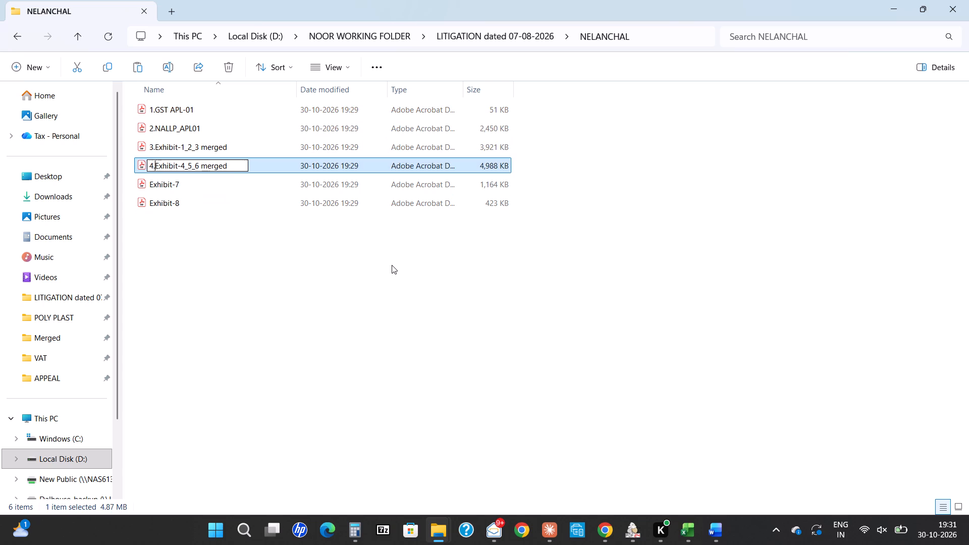
{"action": "key", "text": "Return"}
{"action": "key", "text": "Down"}
{"action": "key", "text": "F2"}
{"action": "key", "text": "Left"}
{"action": "type", "text": "5."}
{"action": "key", "text": "Return"}
Open 5.Exhibit-7 to check its contents, and close Acrobat.
{"action": "key", "text": "Down"}
{"action": "key", "text": "Up"}
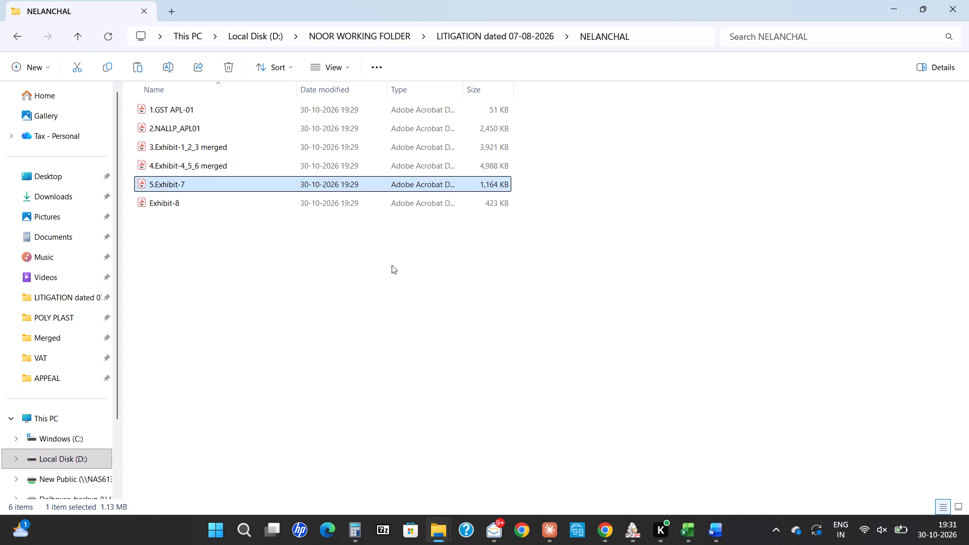
{"action": "key", "text": "Return"}
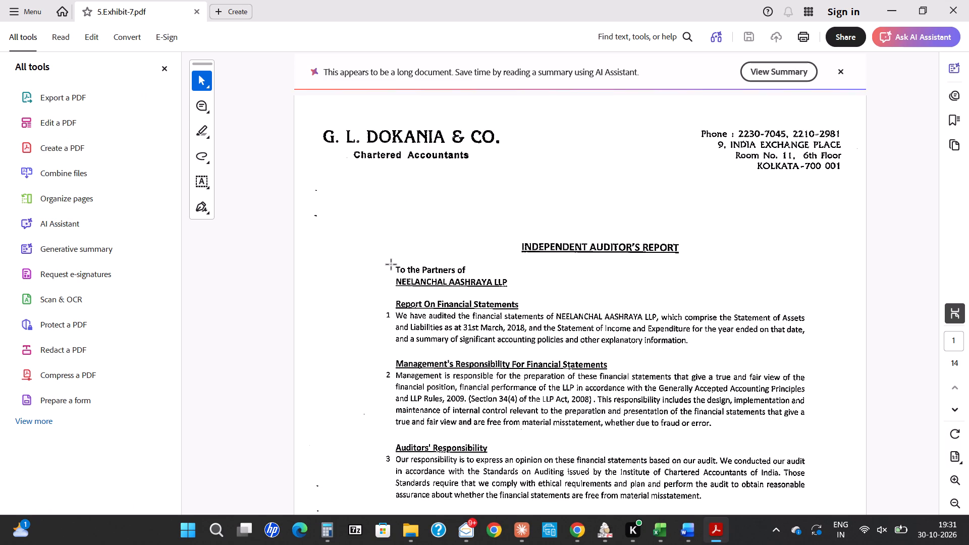
{"action": "key", "text": "ctrl+q"}
Rename the Exhibit-8 file as 6.Exhibit-8.
{"action": "key", "text": "Down"}
{"action": "key", "text": "F2"}
{"action": "key", "text": "Left"}
{"action": "type", "text": "6."}
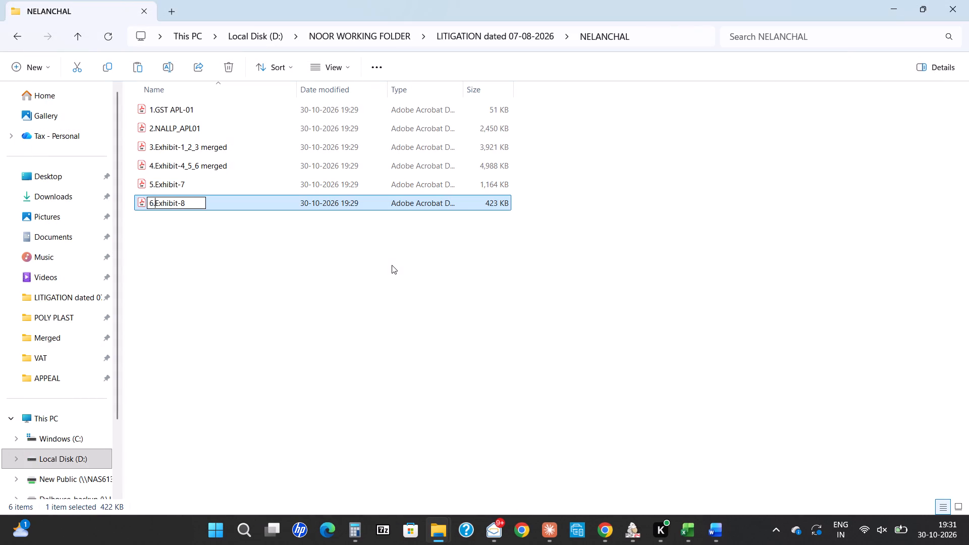
{"action": "key", "text": "Return"}
Open 6.Exhibit-8 briefly and close Acrobat.
{"action": "key", "text": "Return"}
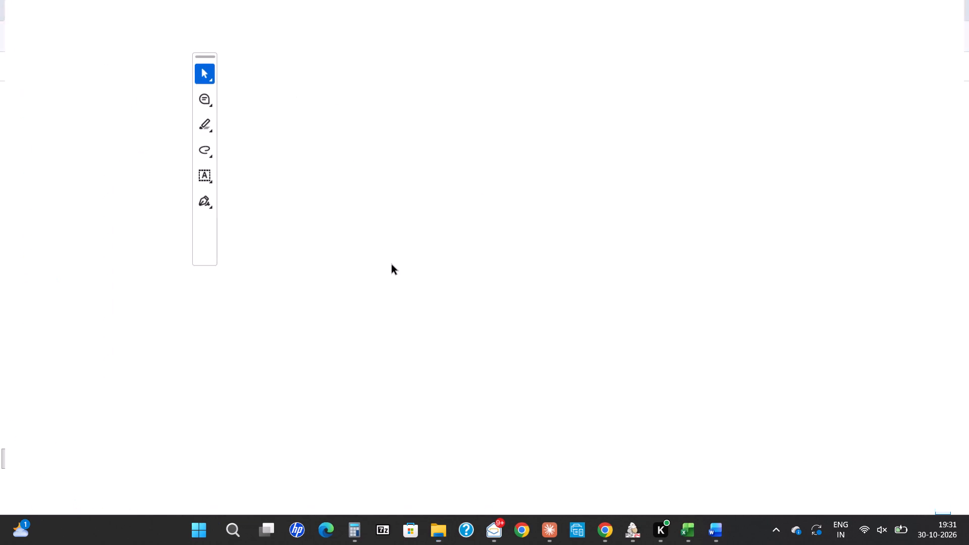
{"action": "key", "text": "ctrl+q"}
Open 1.GST APL-01 from the NELANCHAL folder and print all its pages.
{"action": "key", "text": "Up"}
{"action": "key", "text": "Up"}
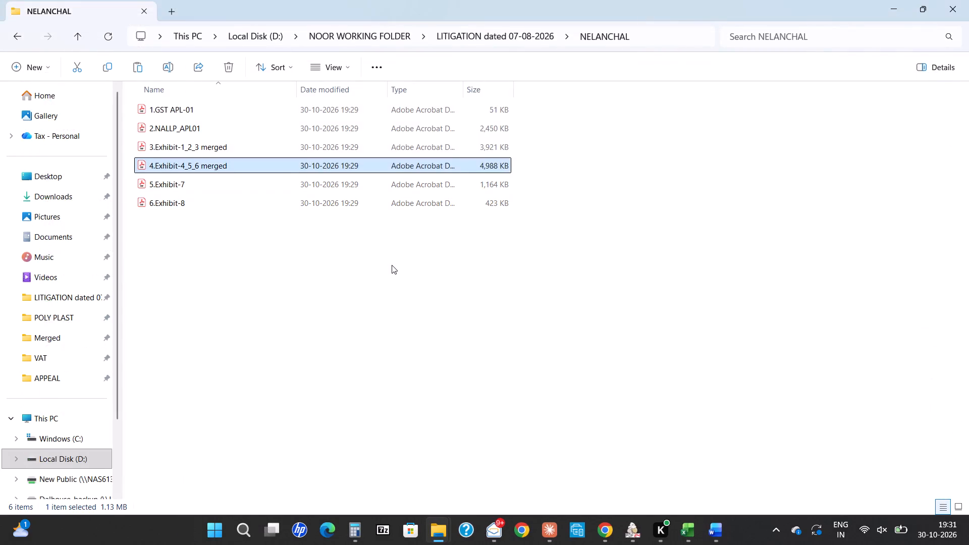
{"action": "key", "text": "Up"}
{"action": "key", "text": "Up"}
{"action": "key", "text": "Up"}
{"action": "key", "text": "Return"}
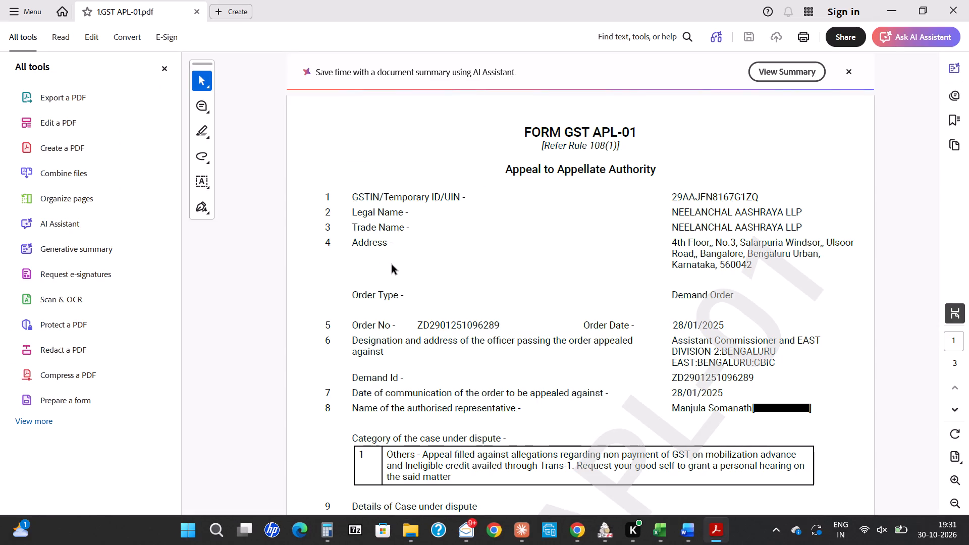
{"action": "key", "text": "ctrl+p"}
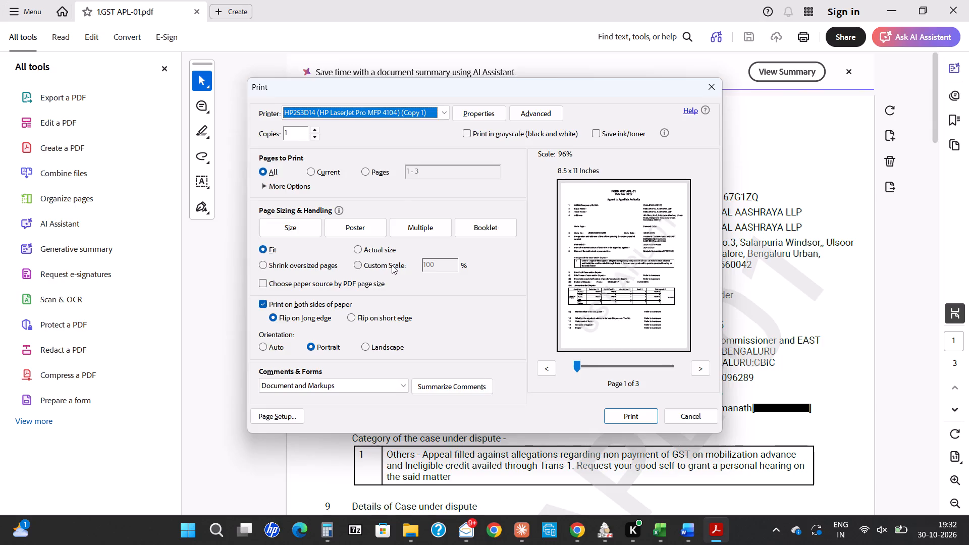
{"action": "key", "text": "Return"}
Return to the NELANCHAL folder and open 2.NALLP_APL01.
{"action": "key", "text": "alt+Tab"}
{"action": "key", "text": "alt+Tab"}
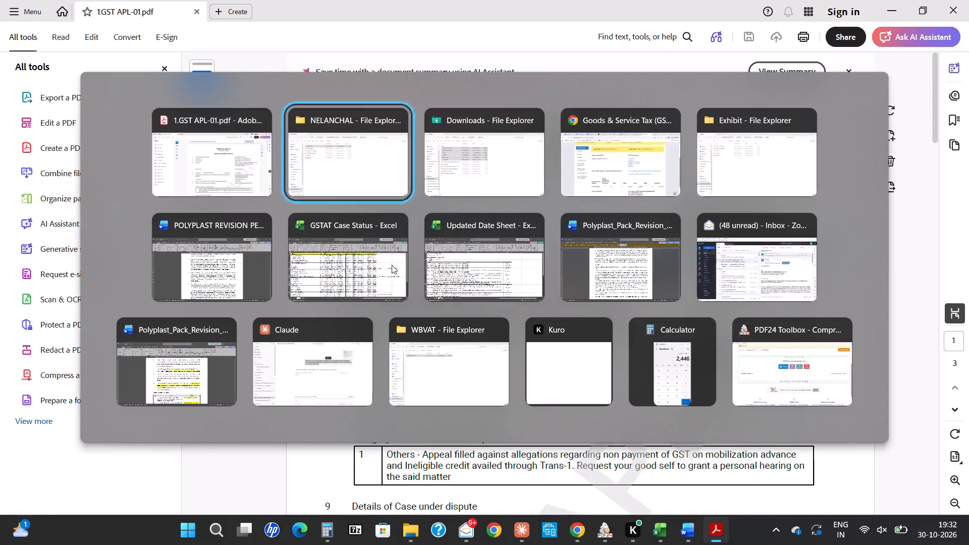
{"action": "key", "text": "Down"}
{"action": "key", "text": "Return"}
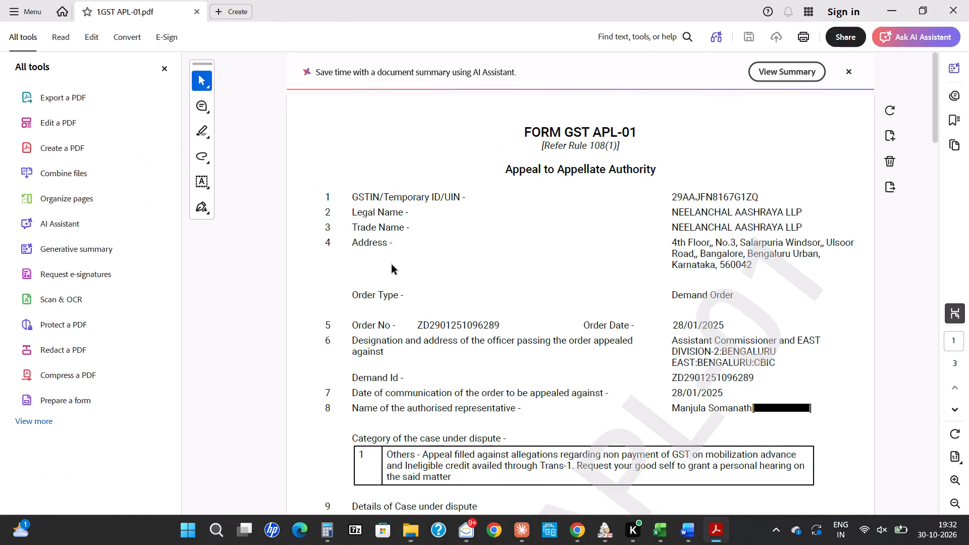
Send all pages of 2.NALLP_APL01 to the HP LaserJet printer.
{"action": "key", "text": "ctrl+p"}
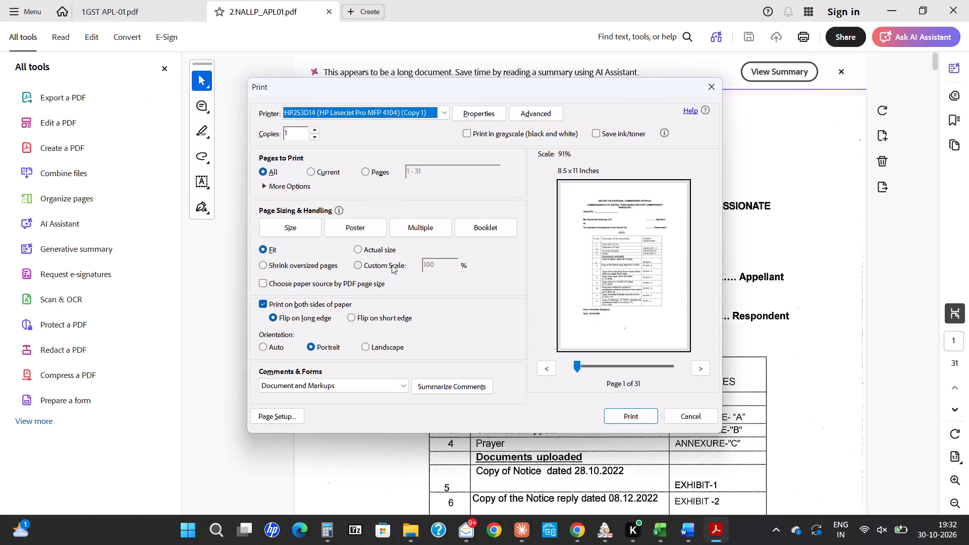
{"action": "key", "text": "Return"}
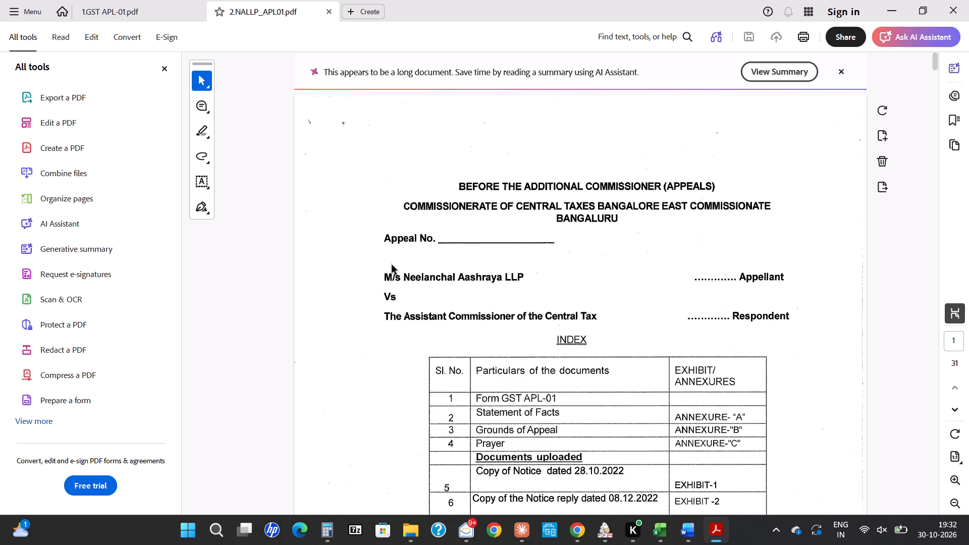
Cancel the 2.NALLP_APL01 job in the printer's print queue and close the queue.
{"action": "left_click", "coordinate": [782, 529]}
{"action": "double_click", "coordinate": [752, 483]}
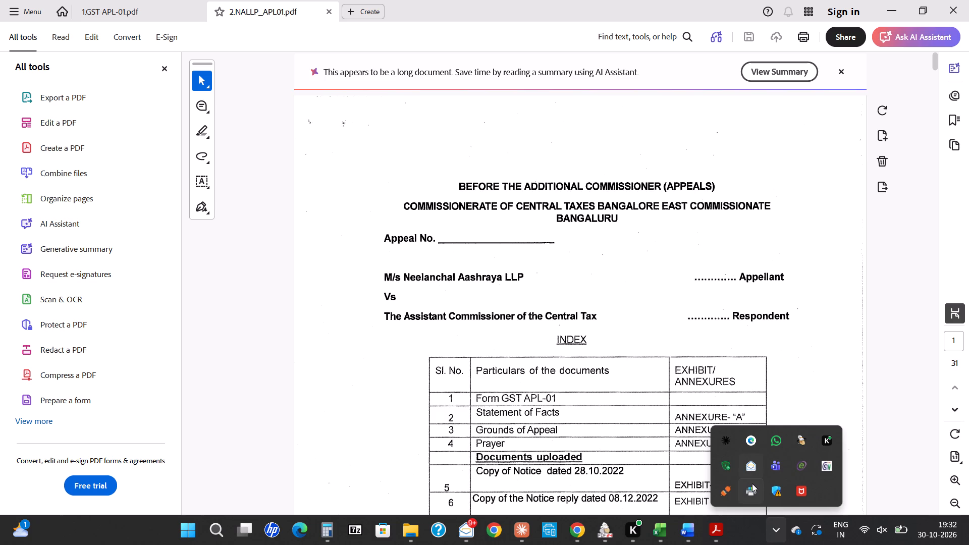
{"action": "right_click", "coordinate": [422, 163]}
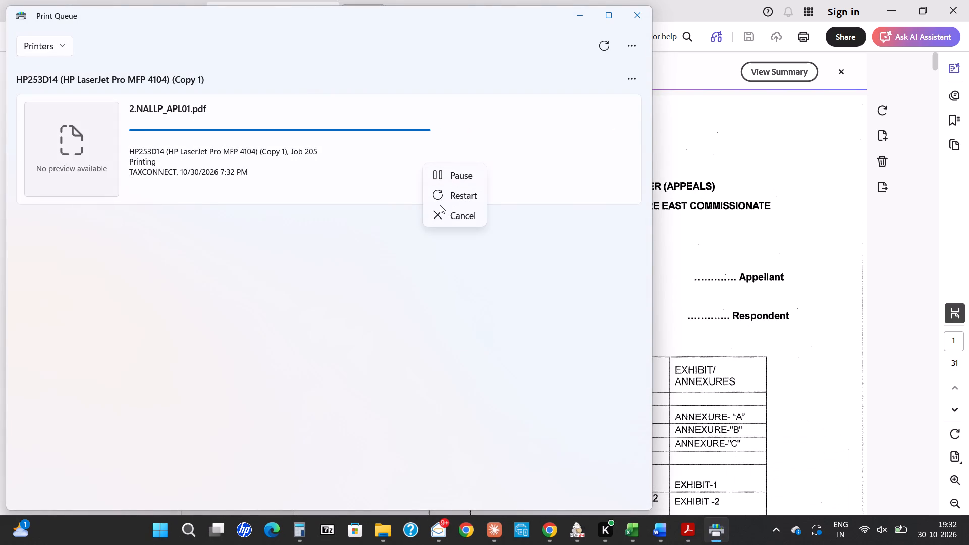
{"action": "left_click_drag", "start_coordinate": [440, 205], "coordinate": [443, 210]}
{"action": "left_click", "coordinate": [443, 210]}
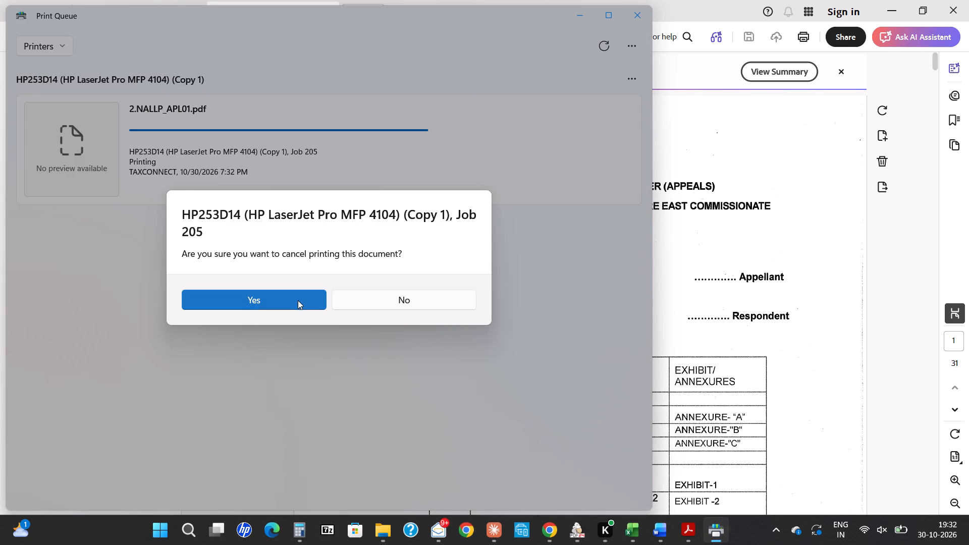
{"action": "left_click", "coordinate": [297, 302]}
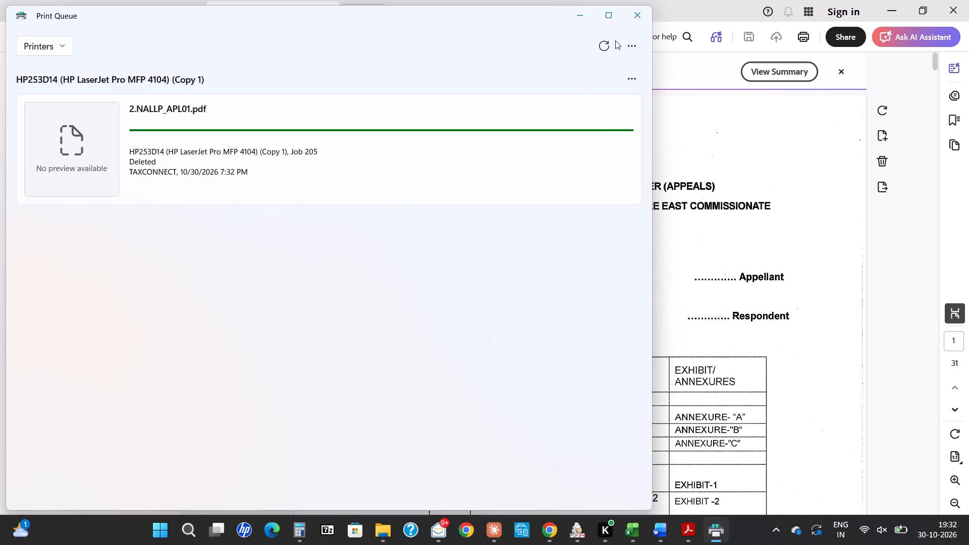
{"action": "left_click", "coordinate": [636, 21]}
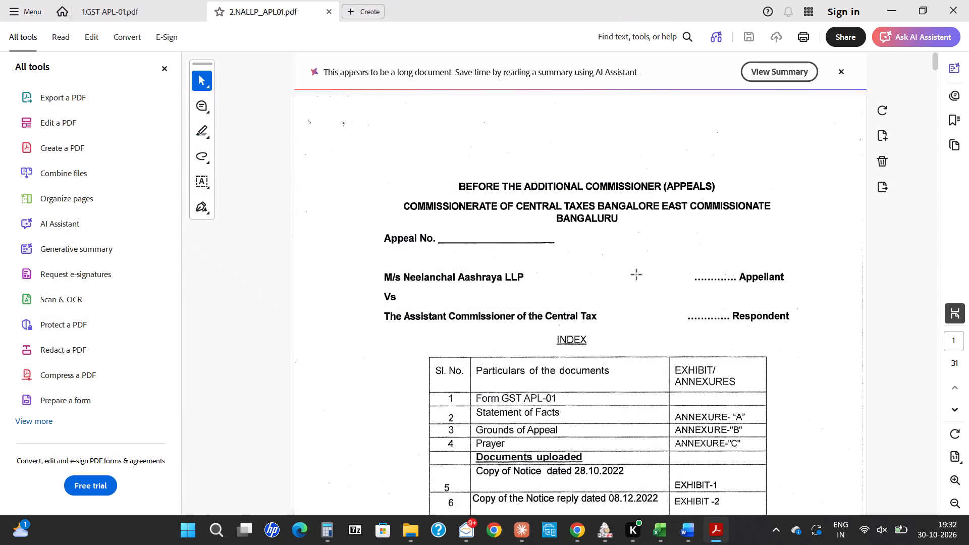
Check the opening pages of 2.NALLP_APL01 and print only page 1, the index.
{"action": "scroll", "coordinate": [637, 275], "scroll_direction": "down", "scroll_amount": 11}
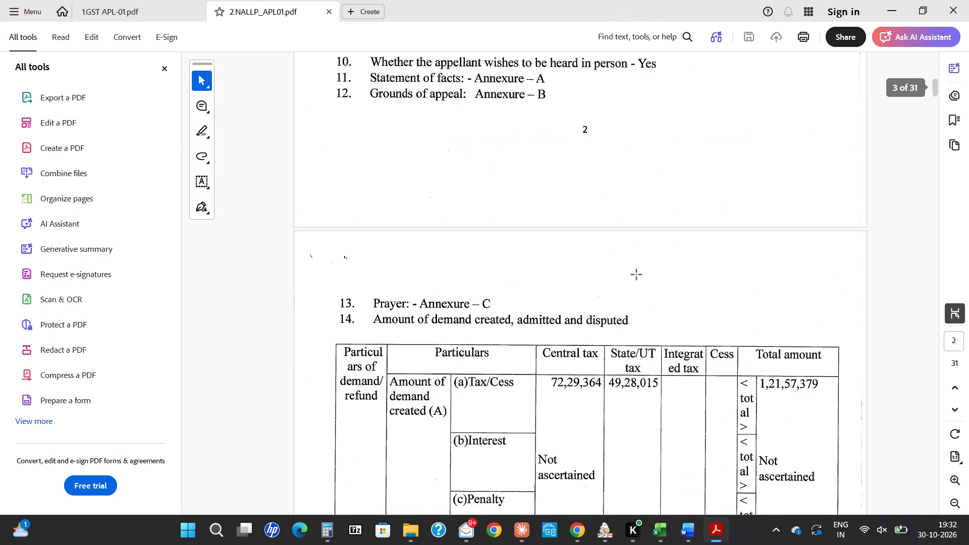
{"action": "scroll", "coordinate": [637, 275], "scroll_direction": "down", "scroll_amount": 6}
{"action": "scroll", "coordinate": [637, 275], "scroll_direction": "up", "scroll_amount": 13}
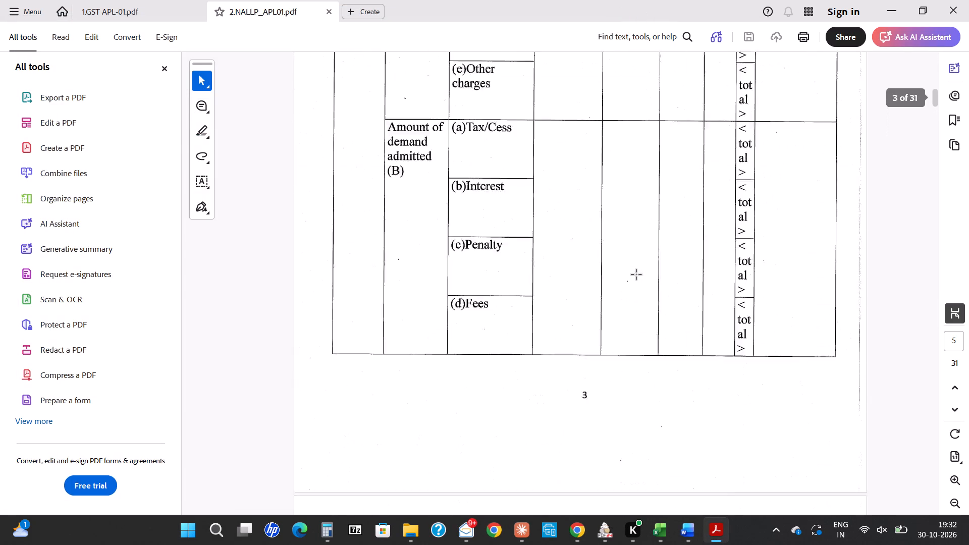
{"action": "scroll", "coordinate": [637, 275], "scroll_direction": "up", "scroll_amount": 4}
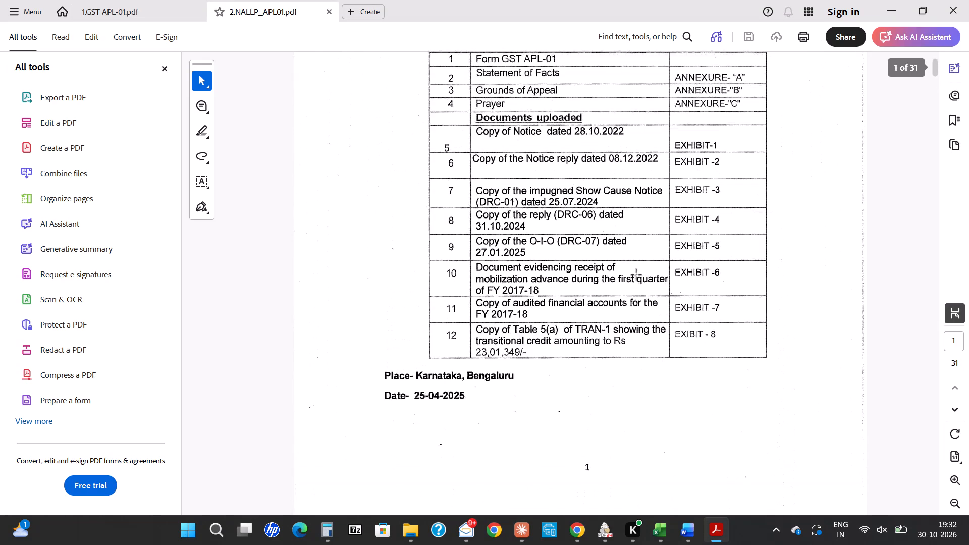
{"action": "scroll", "coordinate": [637, 275], "scroll_direction": "up", "scroll_amount": 8}
{"action": "key", "text": "ctrl+p"}
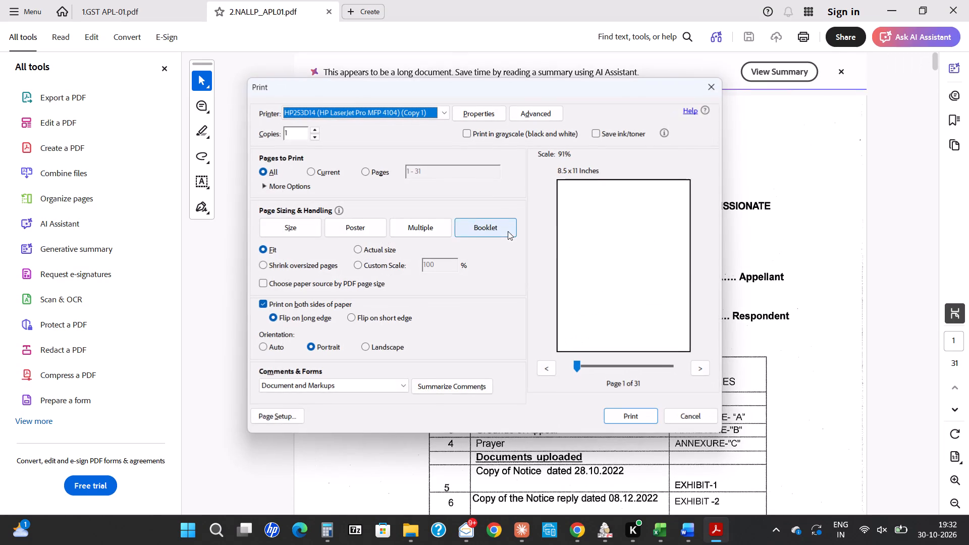
{"action": "left_click", "coordinate": [364, 172]}
{"action": "left_click_drag", "start_coordinate": [435, 174], "coordinate": [382, 179]}
{"action": "key", "text": "1"}
{"action": "key", "text": "Return"}
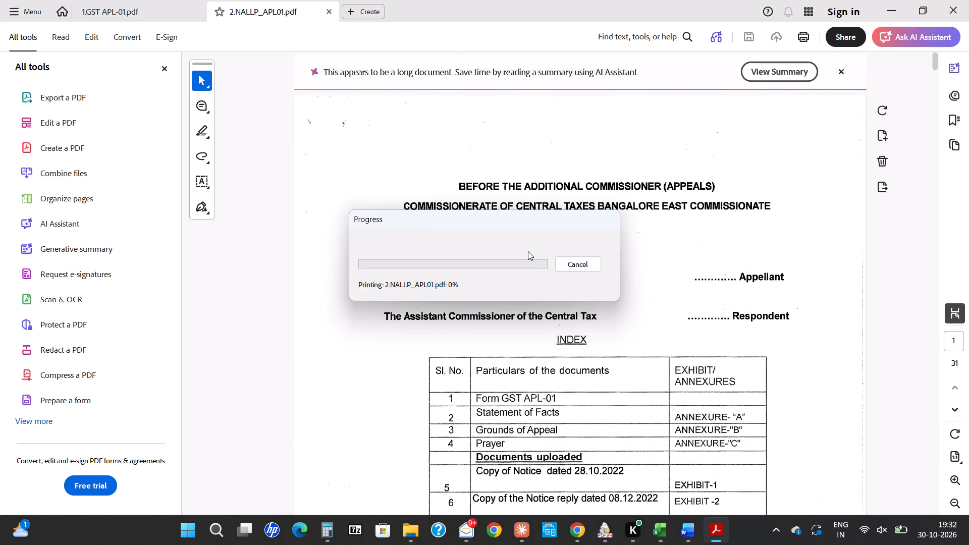
Find the extent of the Form GST APL-01 section through its Verification page and print pages 2-6.
{"action": "scroll", "coordinate": [671, 297], "scroll_direction": "down", "scroll_amount": 4}
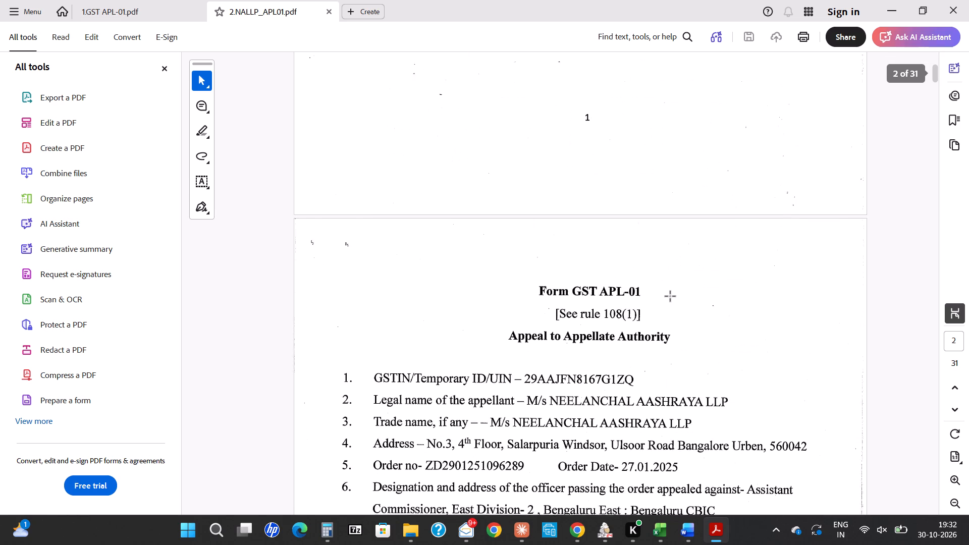
{"action": "scroll", "coordinate": [671, 297], "scroll_direction": "down", "scroll_amount": 3}
{"action": "key", "text": "ctrl+p"}
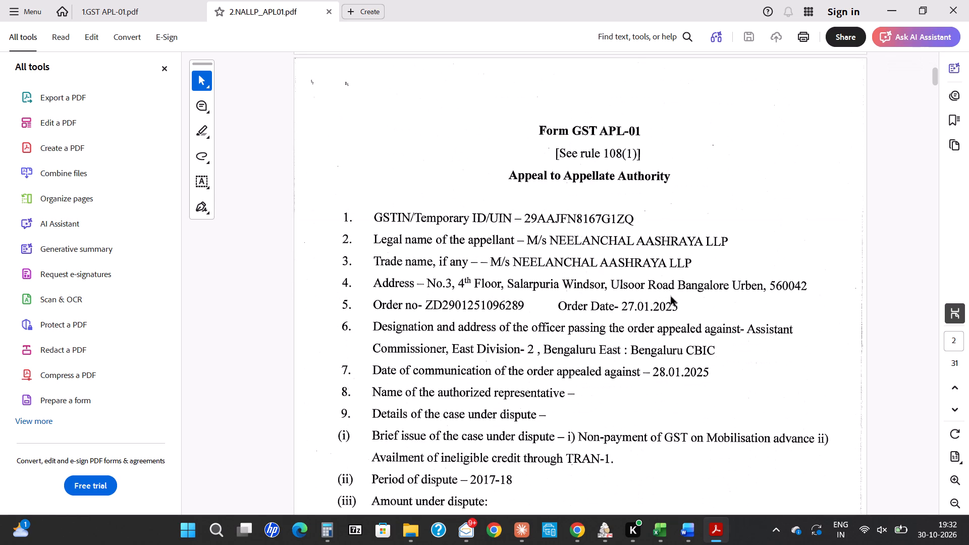
{"action": "key", "text": "Escape"}
{"action": "scroll", "coordinate": [671, 297], "scroll_direction": "down", "scroll_amount": 5}
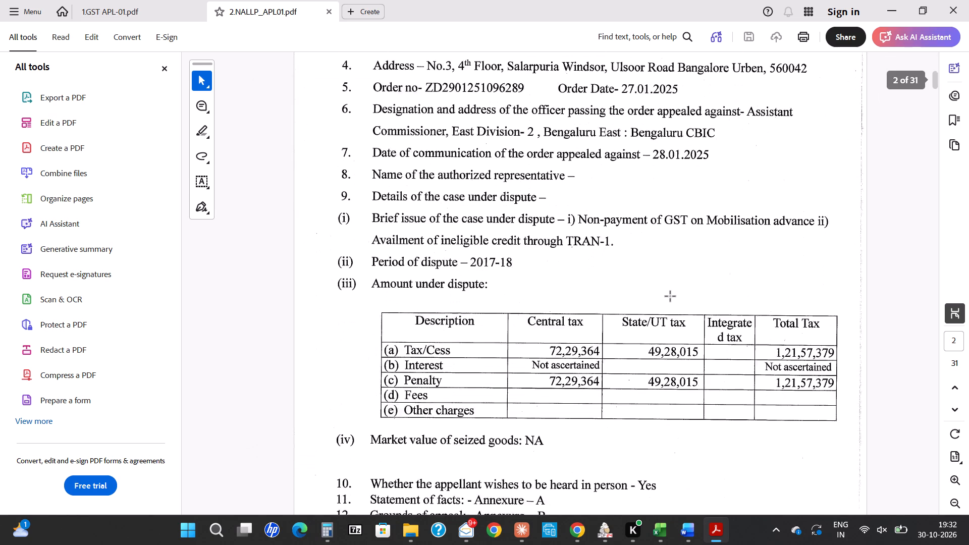
{"action": "scroll", "coordinate": [671, 297], "scroll_direction": "down", "scroll_amount": 11}
{"action": "scroll", "coordinate": [671, 297], "scroll_direction": "up", "scroll_amount": 4}
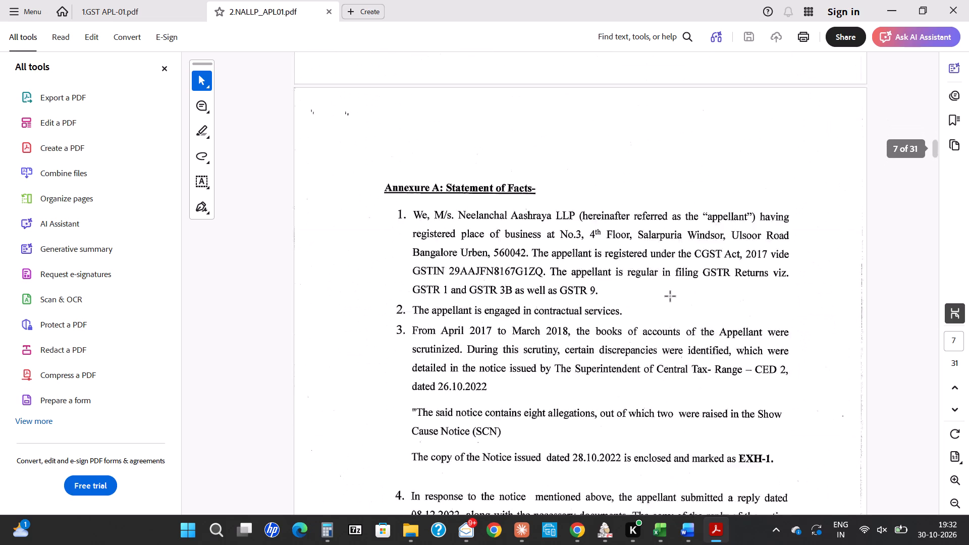
{"action": "scroll", "coordinate": [671, 297], "scroll_direction": "up", "scroll_amount": 2}
{"action": "scroll", "coordinate": [671, 297], "scroll_direction": "down", "scroll_amount": 1}
{"action": "key", "text": "ctrl+p"}
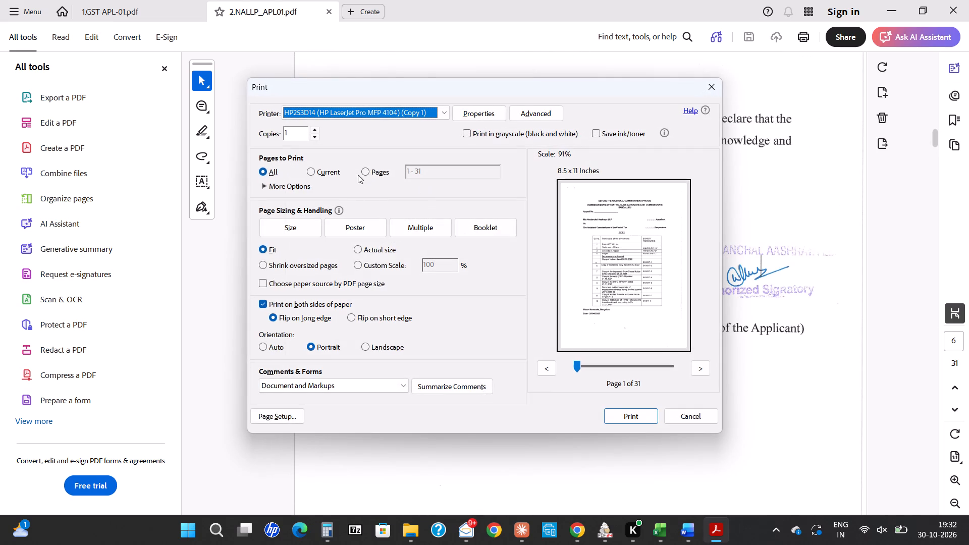
{"action": "left_click", "coordinate": [365, 172]}
{"action": "left_click_drag", "start_coordinate": [429, 171], "coordinate": [383, 169]}
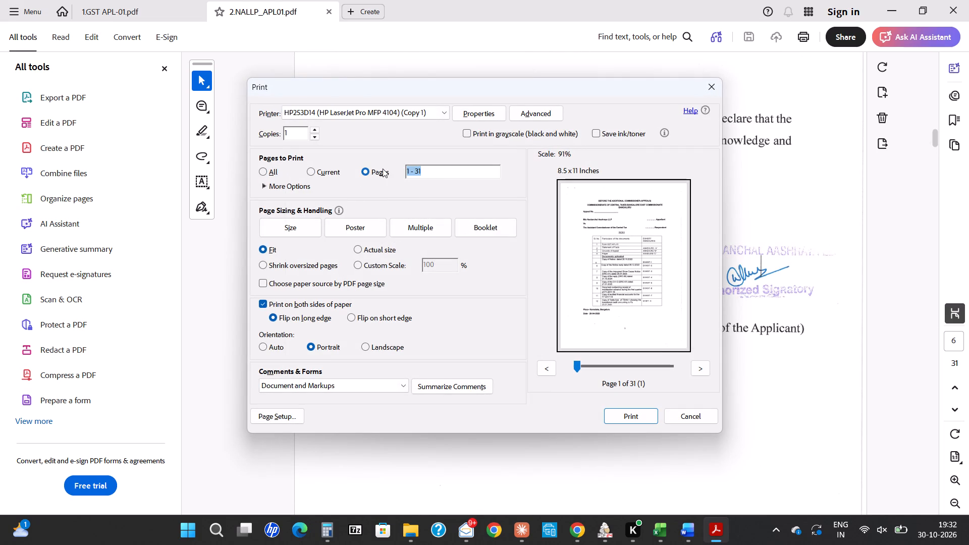
{"action": "type", "text": "2-6"}
{"action": "key", "text": "Return"}
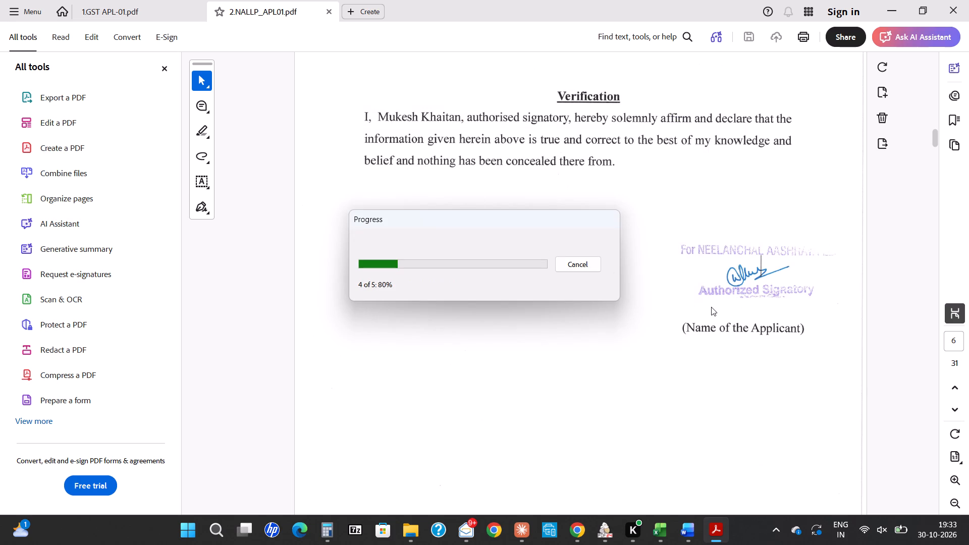
Look through Annexure A: Statement of Facts in 2.NALLP_APL01 to find the section's first and last pages.
{"action": "scroll", "coordinate": [727, 300], "scroll_direction": "down", "scroll_amount": 6}
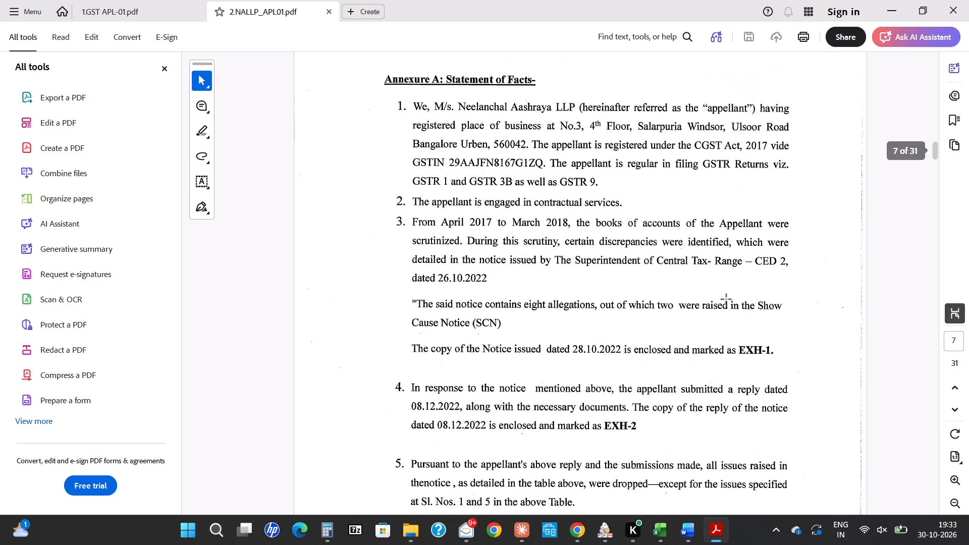
{"action": "scroll", "coordinate": [727, 300], "scroll_direction": "down", "scroll_amount": 5}
{"action": "scroll", "coordinate": [727, 300], "scroll_direction": "up", "scroll_amount": 1}
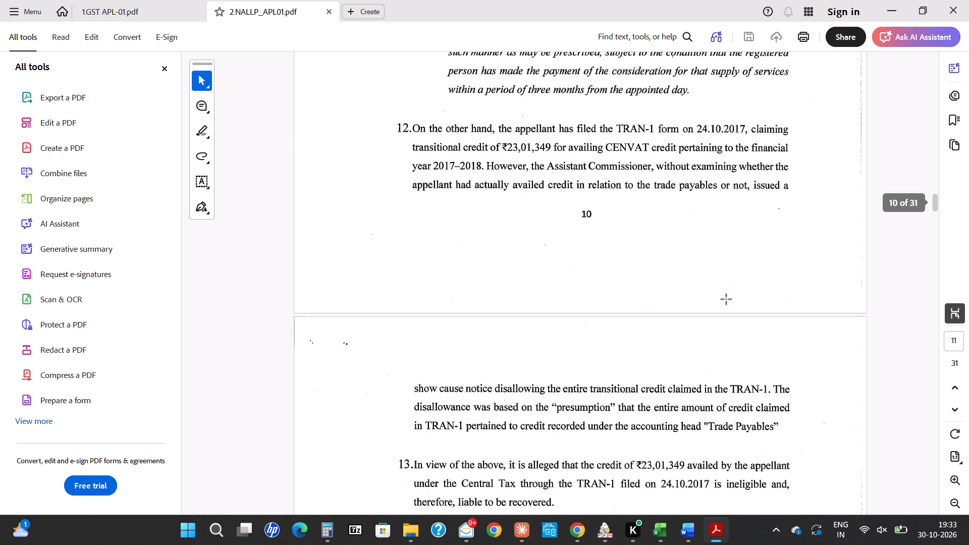
{"action": "scroll", "coordinate": [727, 300], "scroll_direction": "up", "scroll_amount": 5}
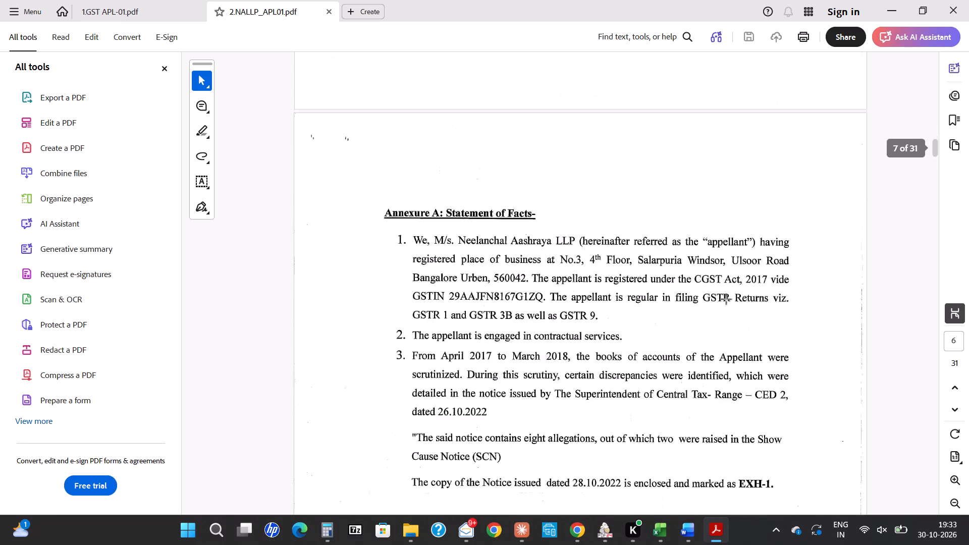
{"action": "scroll", "coordinate": [727, 300], "scroll_direction": "up", "scroll_amount": 1}
{"action": "scroll", "coordinate": [727, 300], "scroll_direction": "down", "scroll_amount": 8}
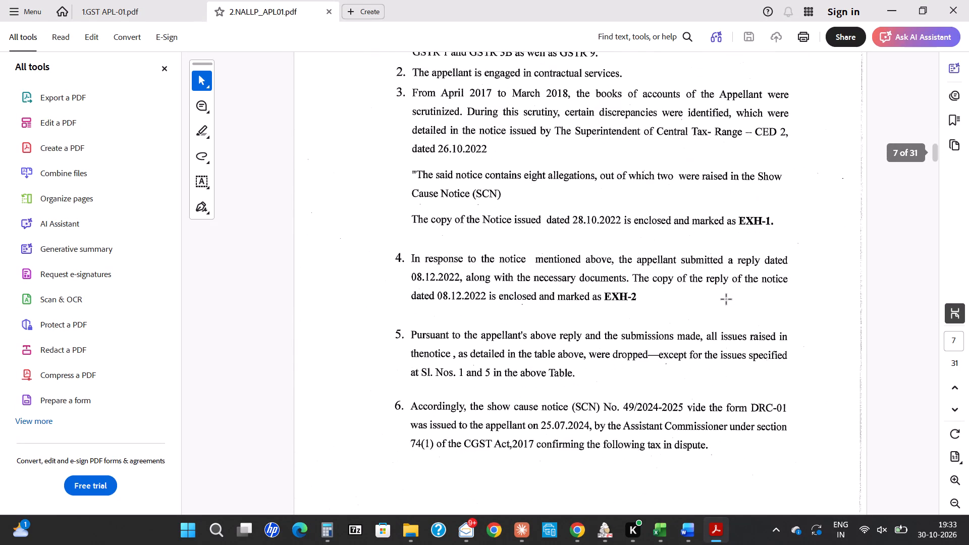
{"action": "scroll", "coordinate": [727, 300], "scroll_direction": "down", "scroll_amount": 9}
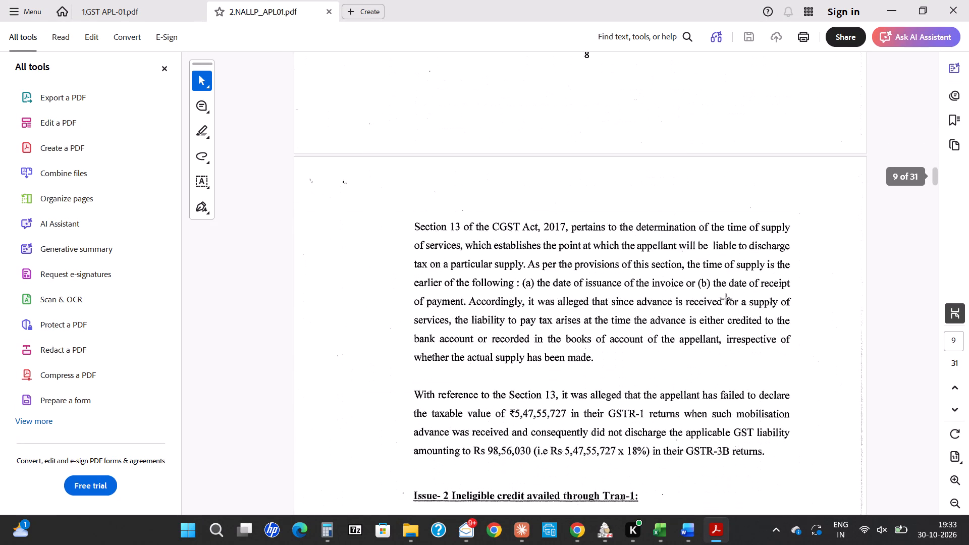
{"action": "scroll", "coordinate": [727, 300], "scroll_direction": "down", "scroll_amount": 8}
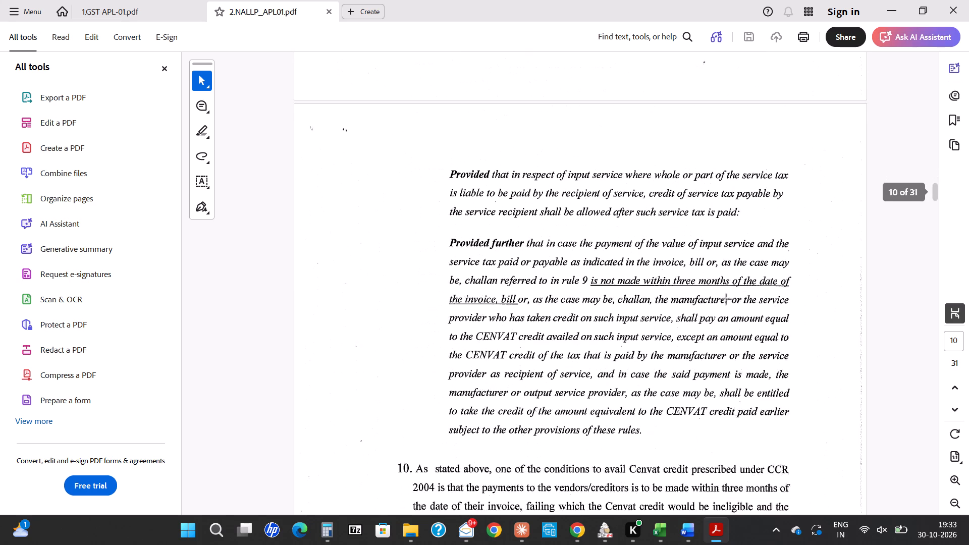
{"action": "scroll", "coordinate": [727, 300], "scroll_direction": "down", "scroll_amount": 3}
{"action": "scroll", "coordinate": [727, 300], "scroll_direction": "right", "scroll_amount": 1}
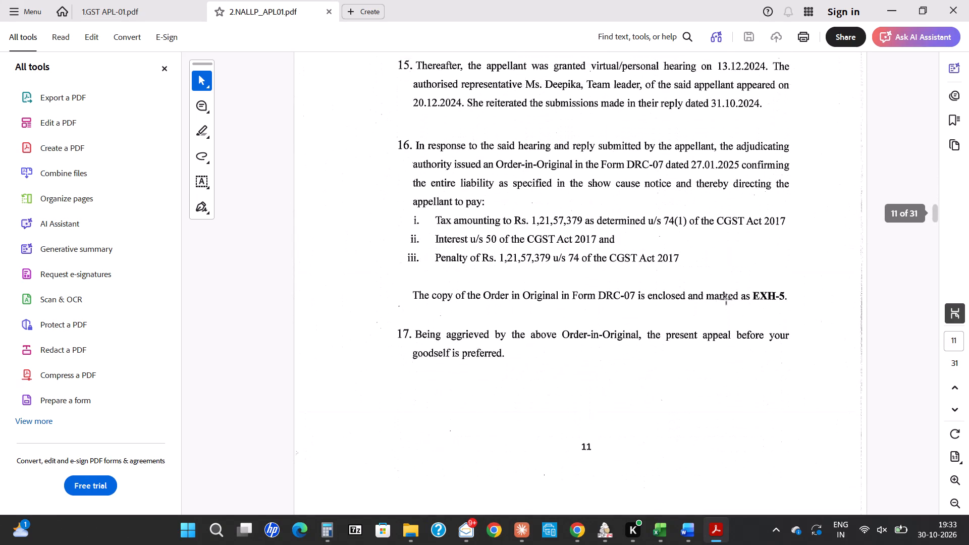
{"action": "scroll", "coordinate": [727, 300], "scroll_direction": "right", "scroll_amount": 1}
Print pages 7-11 of 2.NALLP_APL01, covering Annexure A: Statement of Facts.
{"action": "key", "text": "ctrl+p"}
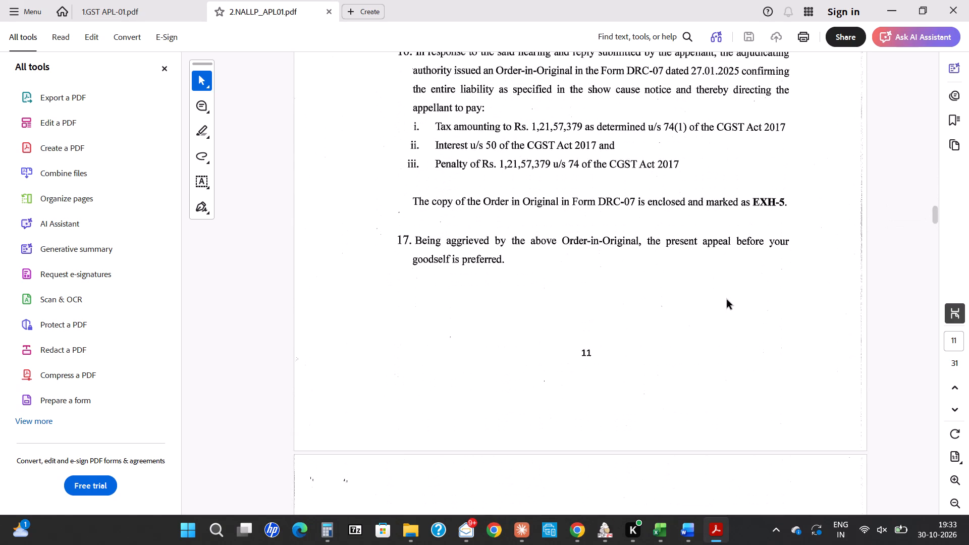
{"action": "left_click", "coordinate": [374, 170]}
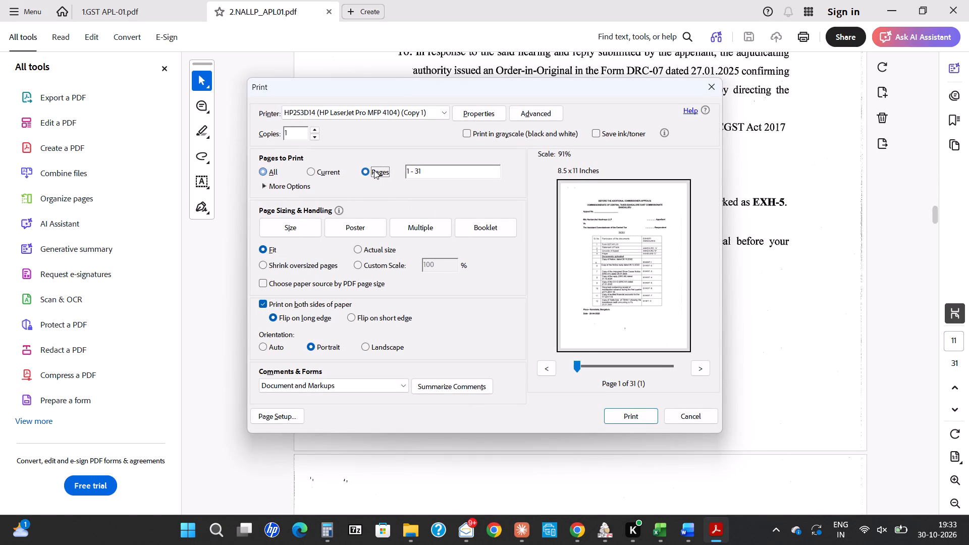
{"action": "left_click_drag", "start_coordinate": [421, 169], "coordinate": [397, 174]}
{"action": "type", "text": "7-11"}
{"action": "key", "text": "Return"}
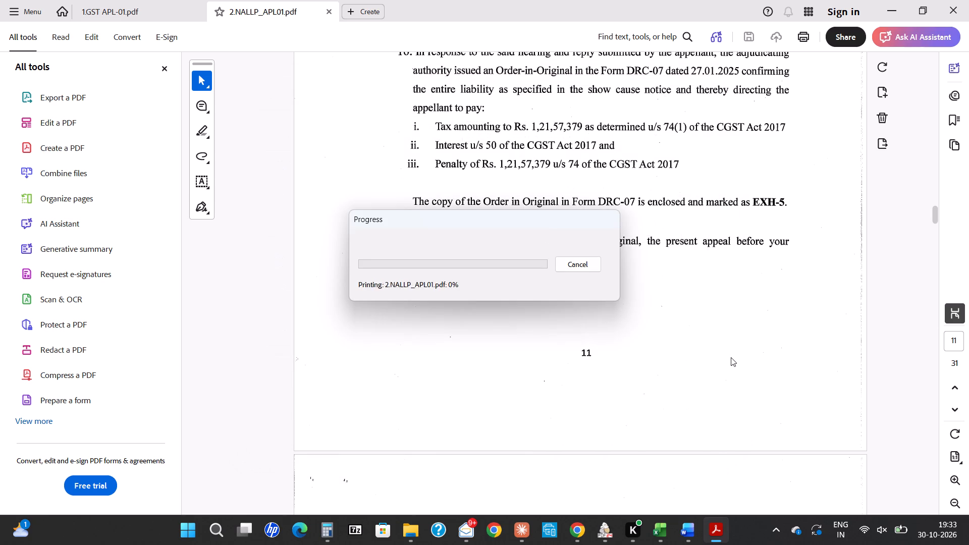
Find where Annexure-B: Grounds of Appeal ends in 2.NALLP_APL01 and print pages 12-30.
{"action": "scroll", "coordinate": [731, 357], "scroll_direction": "down", "scroll_amount": 3}
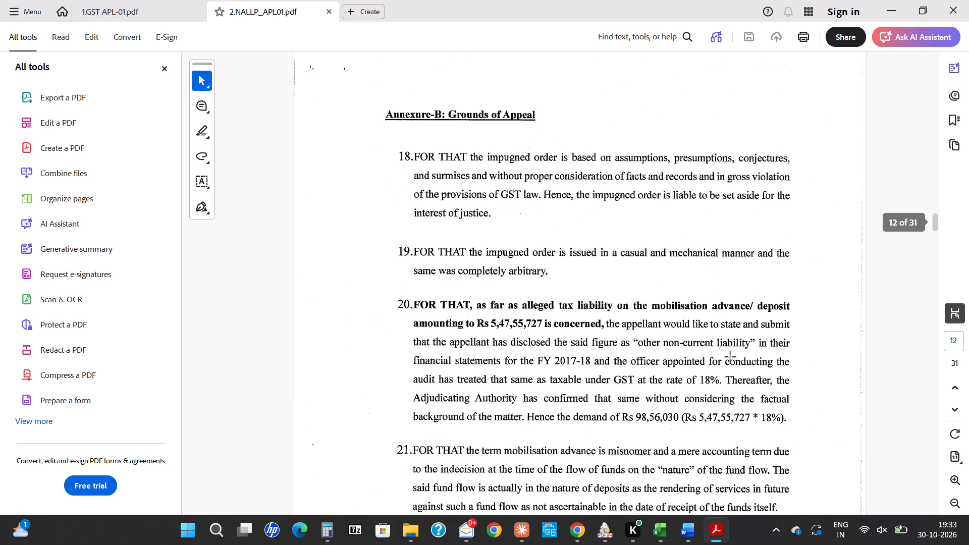
{"action": "scroll", "coordinate": [731, 357], "scroll_direction": "down", "scroll_amount": 3}
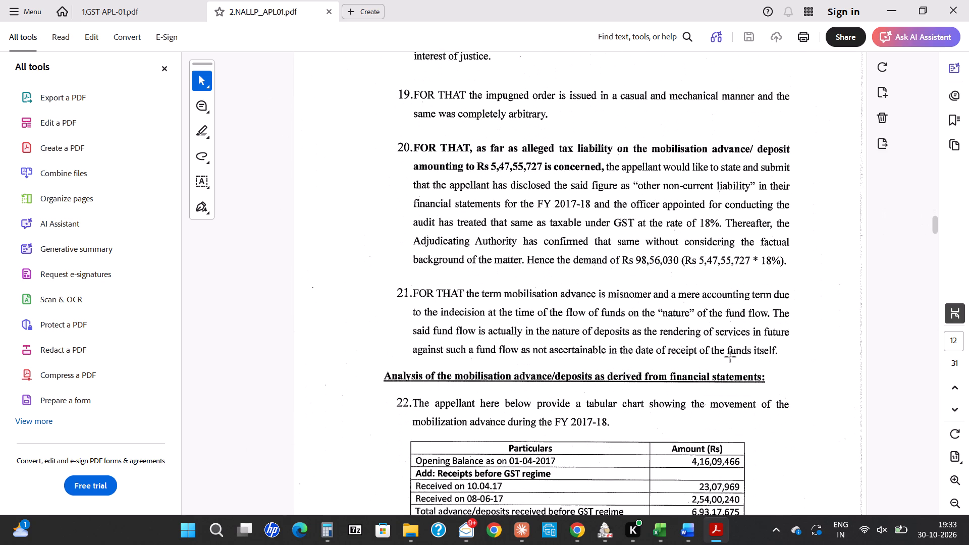
{"action": "key", "text": "End"}
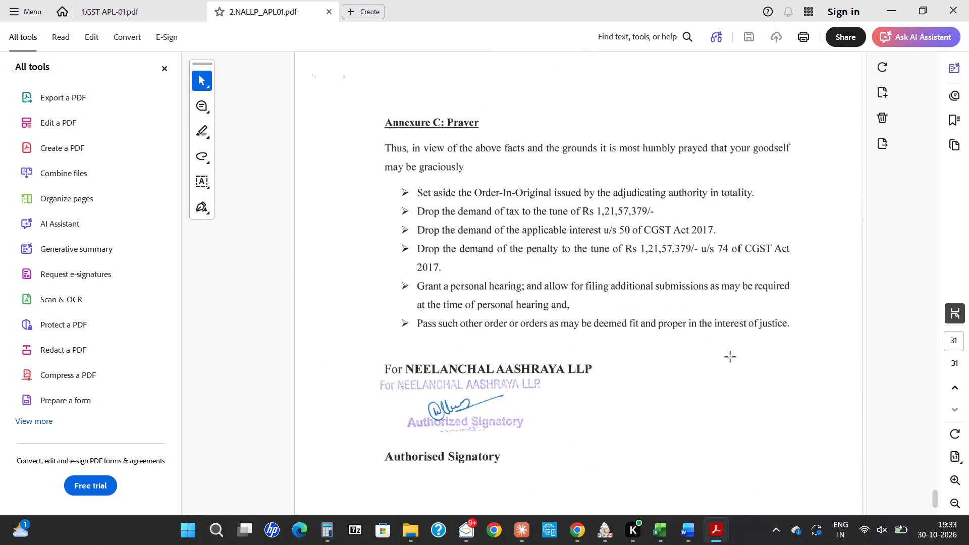
{"action": "key", "text": "Page_Down"}
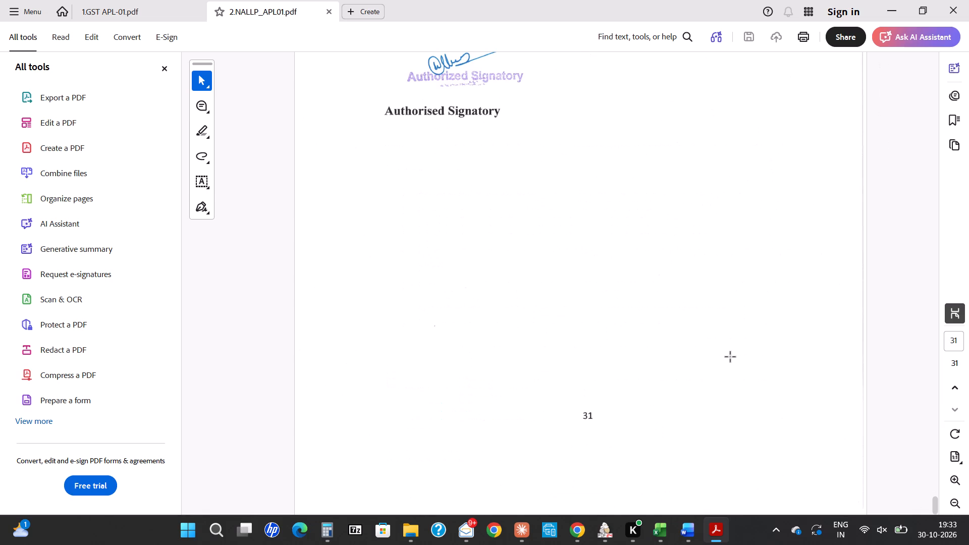
{"action": "scroll", "coordinate": [731, 357], "scroll_direction": "up", "scroll_amount": 7}
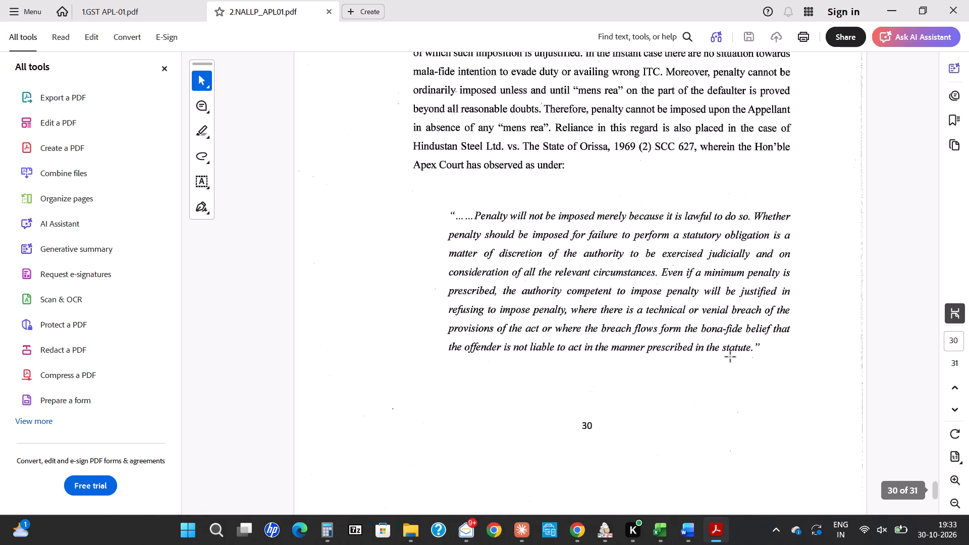
{"action": "scroll", "coordinate": [731, 357], "scroll_direction": "up", "scroll_amount": 3}
{"action": "key", "text": "ctrl+p"}
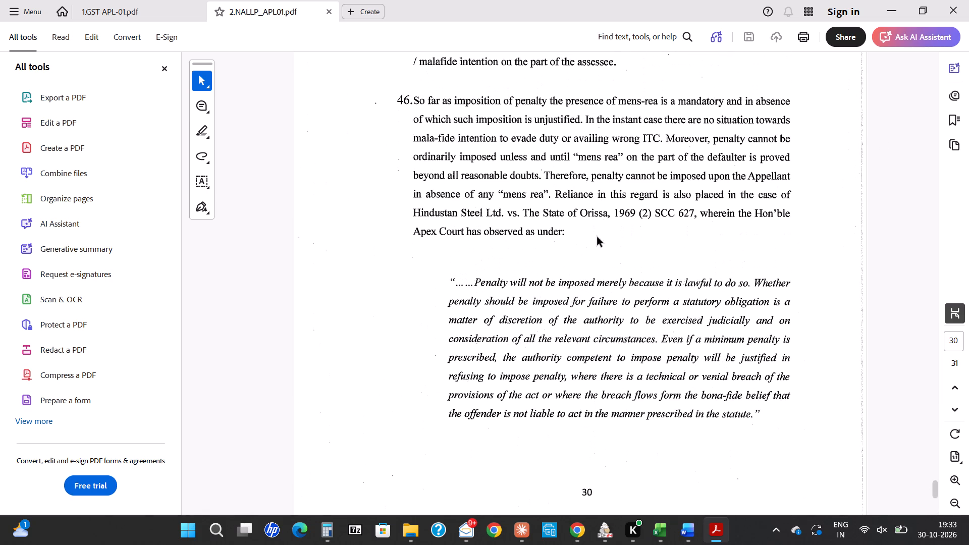
{"action": "left_click", "coordinate": [378, 174]}
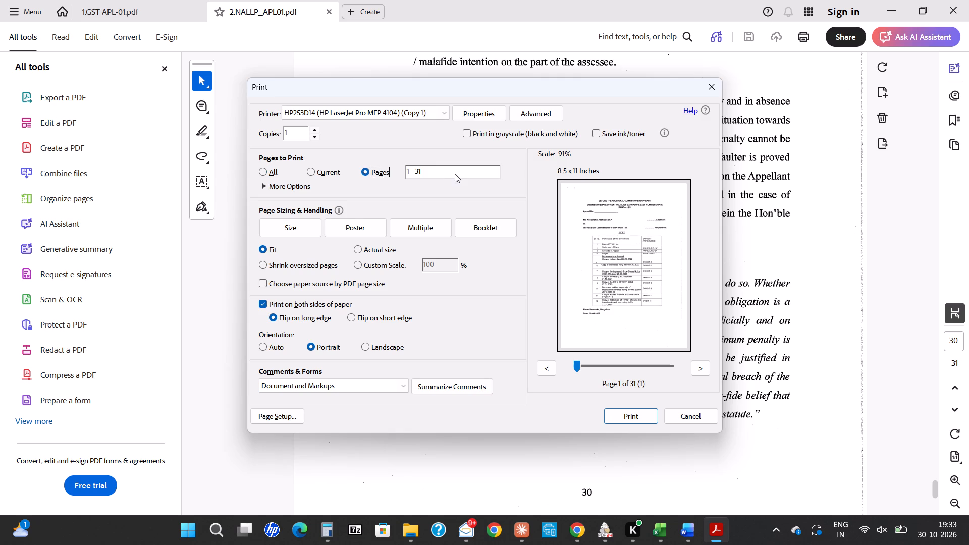
{"action": "left_click_drag", "start_coordinate": [455, 174], "coordinate": [357, 187]}
{"action": "type", "text": "12-30"}
{"action": "key", "text": "Return"}
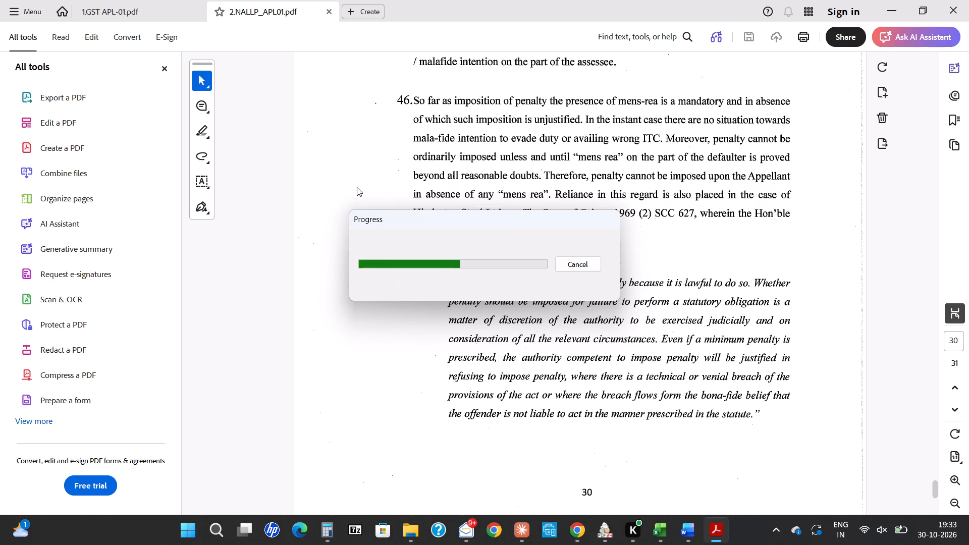
Print only page 31 of 2.NALLP_APL01, Annexure C: Prayer.
{"action": "key", "text": "ctrl+p"}
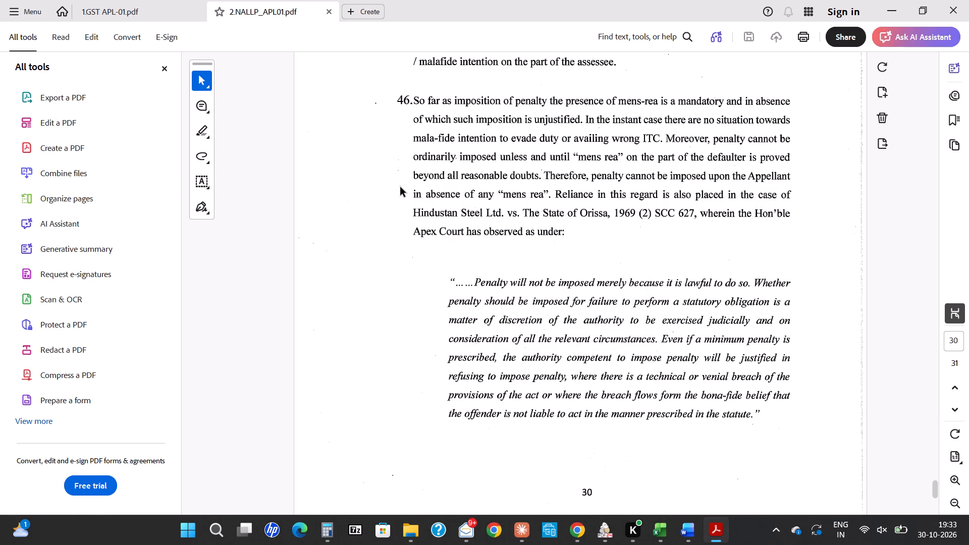
{"action": "left_click", "coordinate": [392, 175]}
{"action": "left_click_drag", "start_coordinate": [425, 174], "coordinate": [373, 183]}
{"action": "type", "text": "31"}
{"action": "key", "text": "Return"}
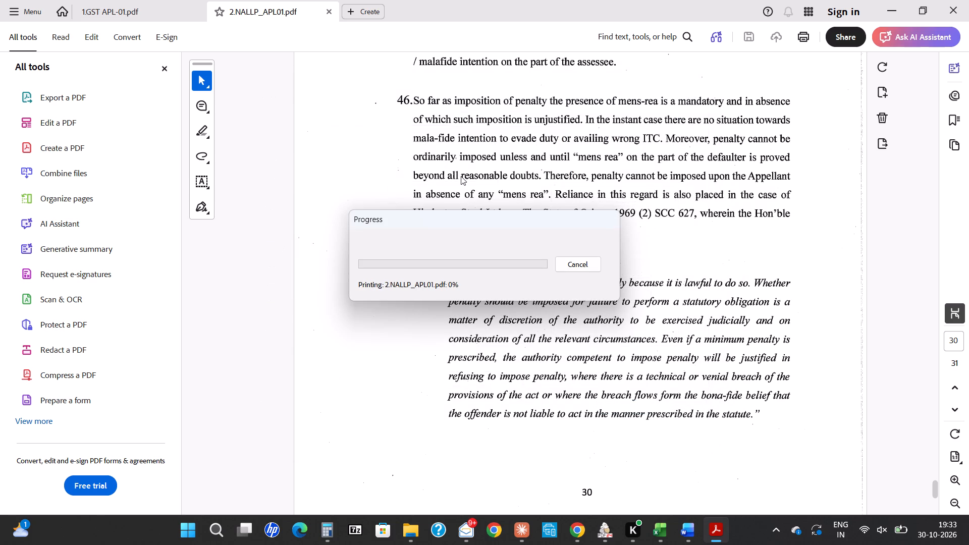
Switch to the NELANCHAL folder in File Explorer and open 3.Exhibit-1_2_3 merged.
{"action": "key", "text": "alt+Tab"}
{"action": "key", "text": "alt+Tab"}
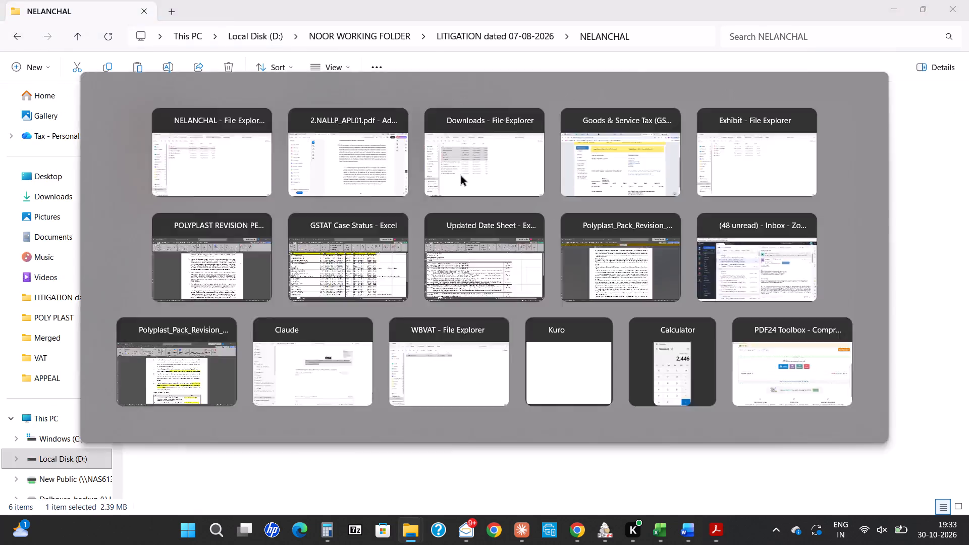
{"action": "key", "text": "alt+Tab"}
{"action": "key", "text": "Down"}
{"action": "key", "text": "Return"}
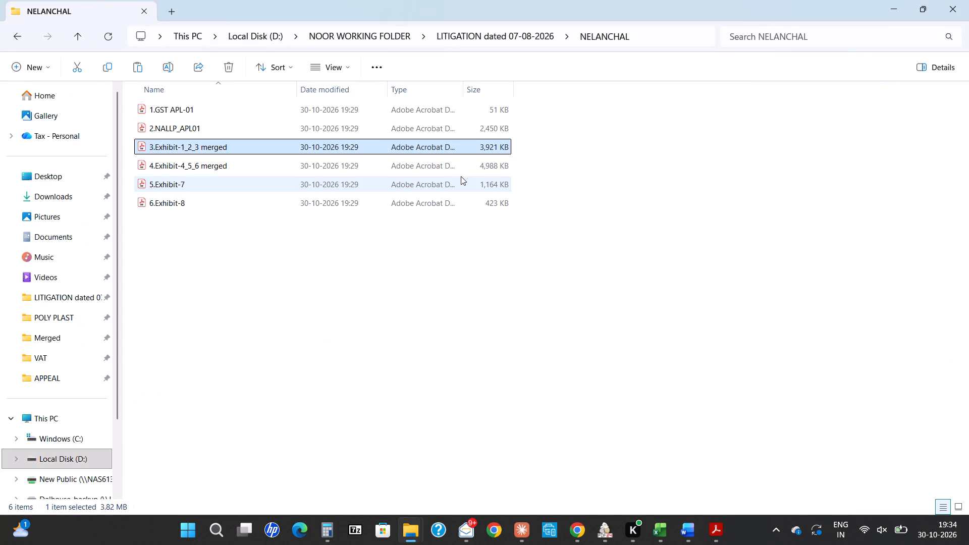
Compare the opening pages of 3.Exhibit-1_2_3 merged with the index in 2.NALLP_APL01 to find where the Exhibit-1 notice ends.
{"action": "scroll", "coordinate": [628, 227], "scroll_direction": "down", "scroll_amount": 1}
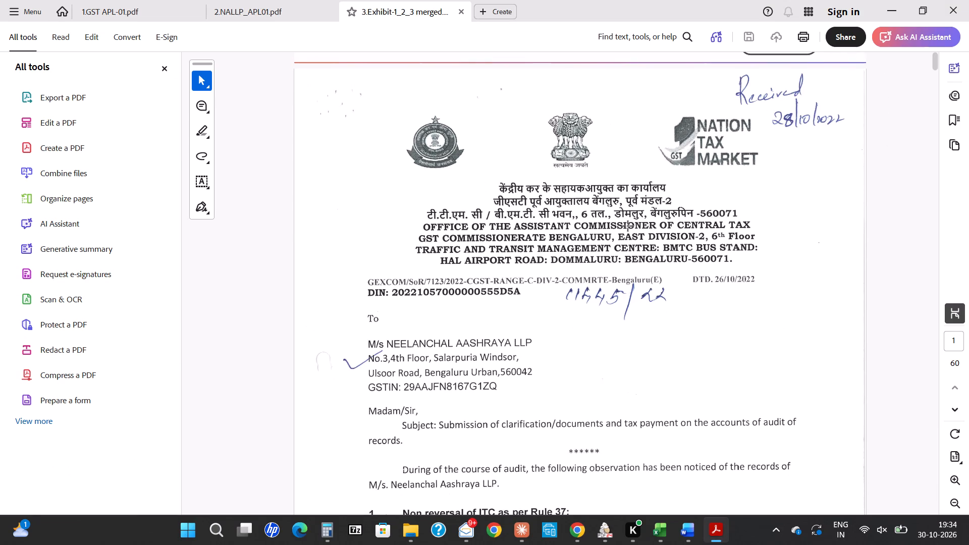
{"action": "key", "text": "ctrl+shift+Tab"}
{"action": "key", "text": "7"}
{"action": "key", "text": "Home"}
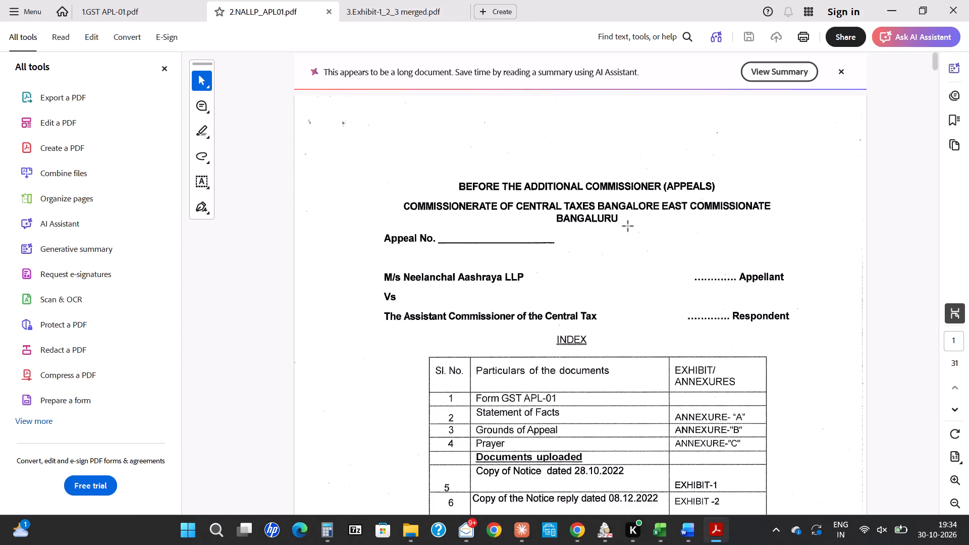
{"action": "scroll", "coordinate": [628, 227], "scroll_direction": "down", "scroll_amount": 2}
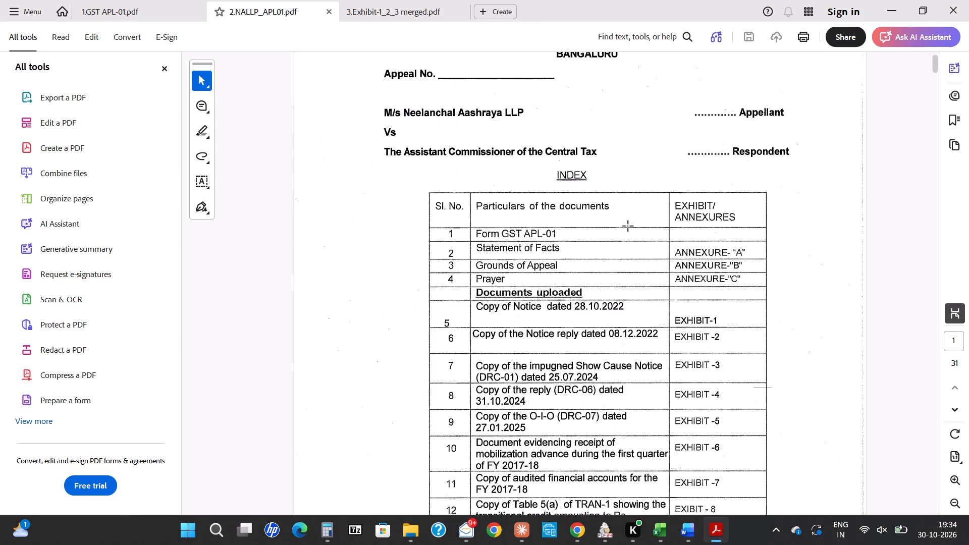
{"action": "key", "text": "ctrl+Tab"}
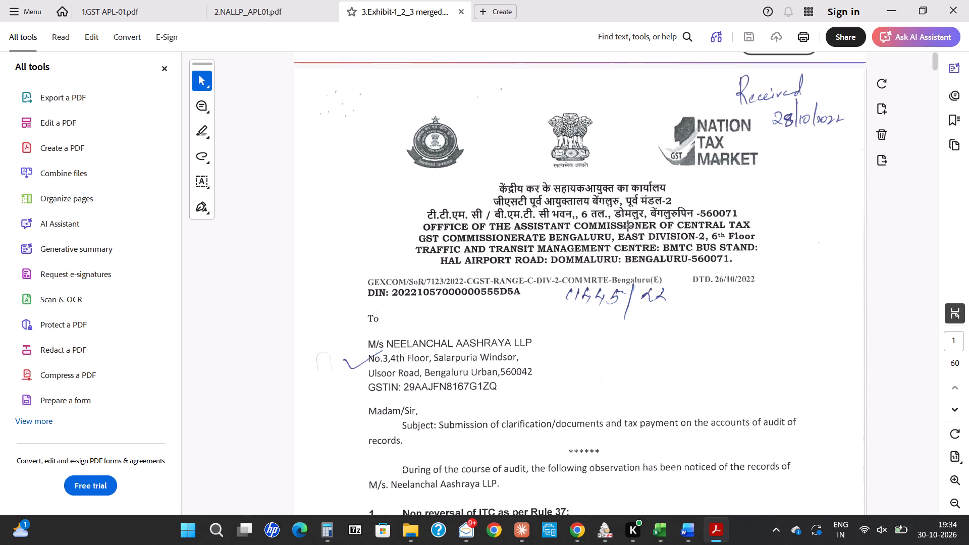
{"action": "key", "text": "ctrl+shift+Tab"}
{"action": "key", "text": "ctrl+Tab"}
{"action": "scroll", "coordinate": [659, 322], "scroll_direction": "down", "scroll_amount": 16}
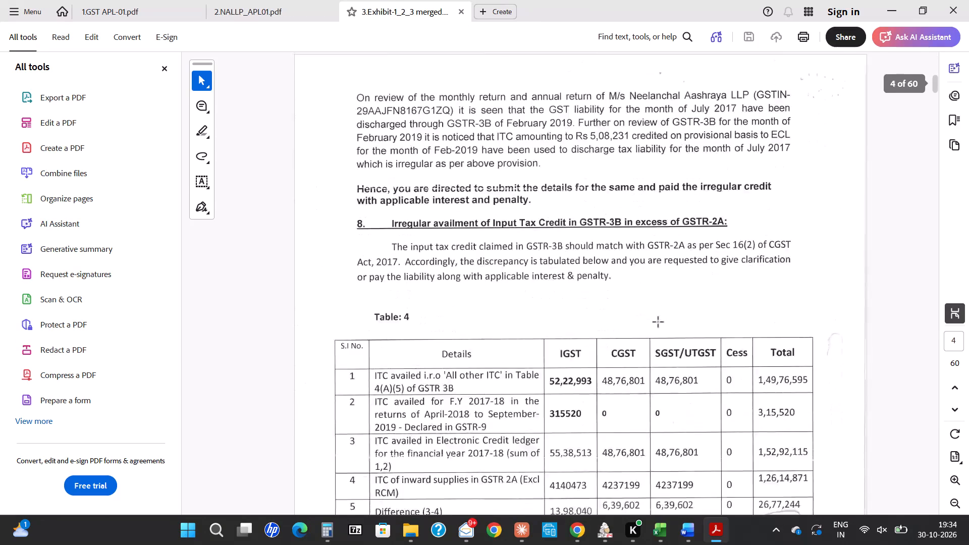
{"action": "scroll", "coordinate": [659, 322], "scroll_direction": "down", "scroll_amount": 3}
{"action": "scroll", "coordinate": [659, 322], "scroll_direction": "up", "scroll_amount": 1}
{"action": "scroll", "coordinate": [659, 322], "scroll_direction": "down", "scroll_amount": 2}
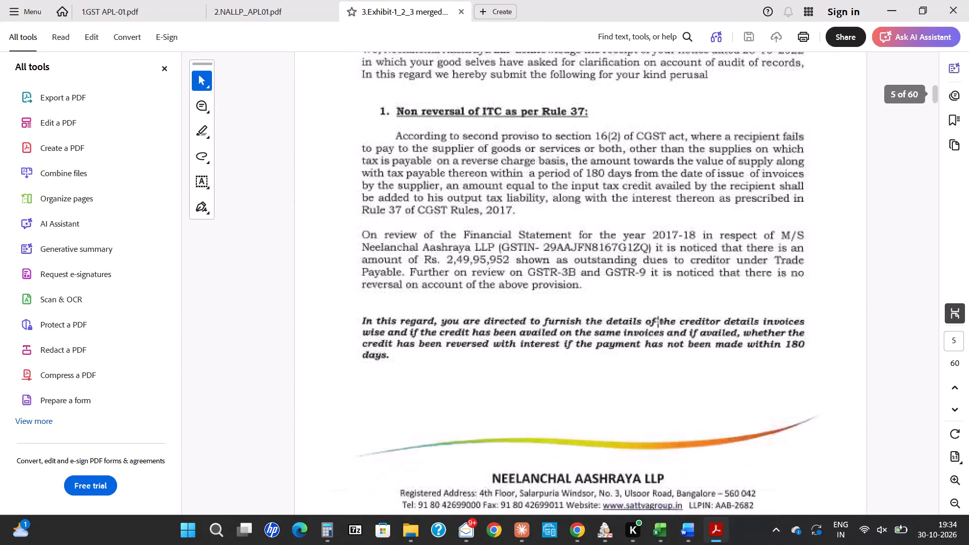
{"action": "scroll", "coordinate": [659, 322], "scroll_direction": "up", "scroll_amount": 12}
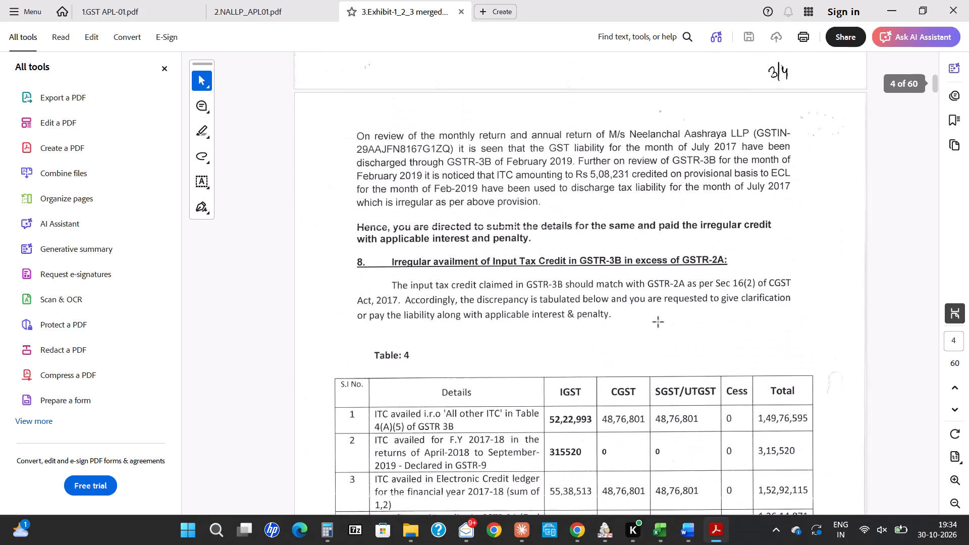
{"action": "scroll", "coordinate": [659, 322], "scroll_direction": "up", "scroll_amount": 3}
Examine 3.Exhibit-1_2_3 merged against the index in 2.NALLP_APL01 to find where the Exhibit-2 reply and Exhibit-3 Show Cause Notice begin.
{"action": "key", "text": "ctrl+shift+Tab"}
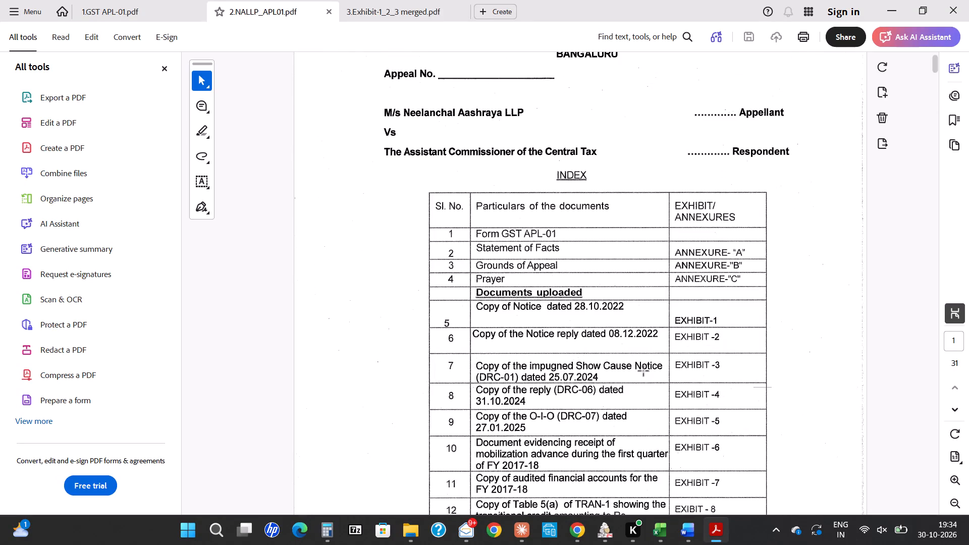
{"action": "key", "text": "ctrl+Tab"}
{"action": "scroll", "coordinate": [607, 332], "scroll_direction": "down", "scroll_amount": 2}
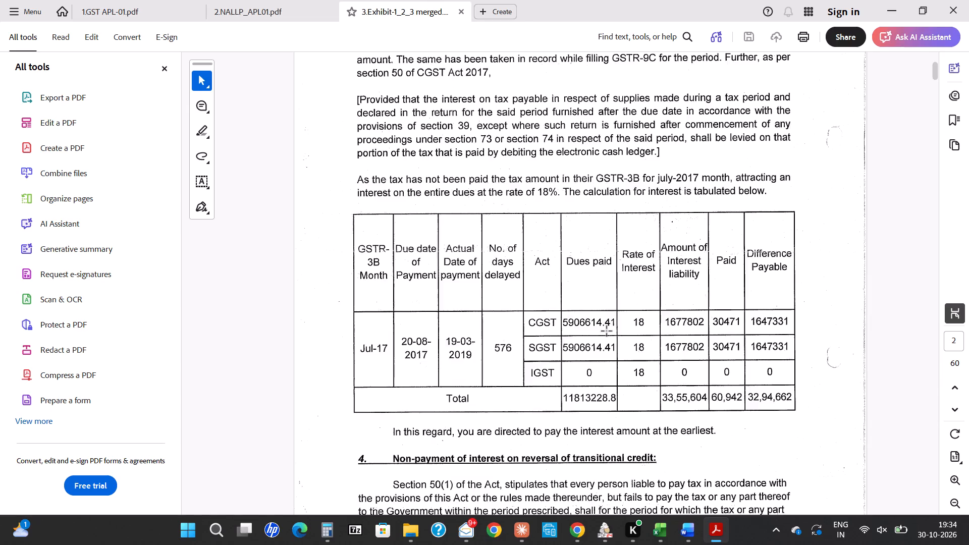
{"action": "scroll", "coordinate": [607, 332], "scroll_direction": "down", "scroll_amount": 16}
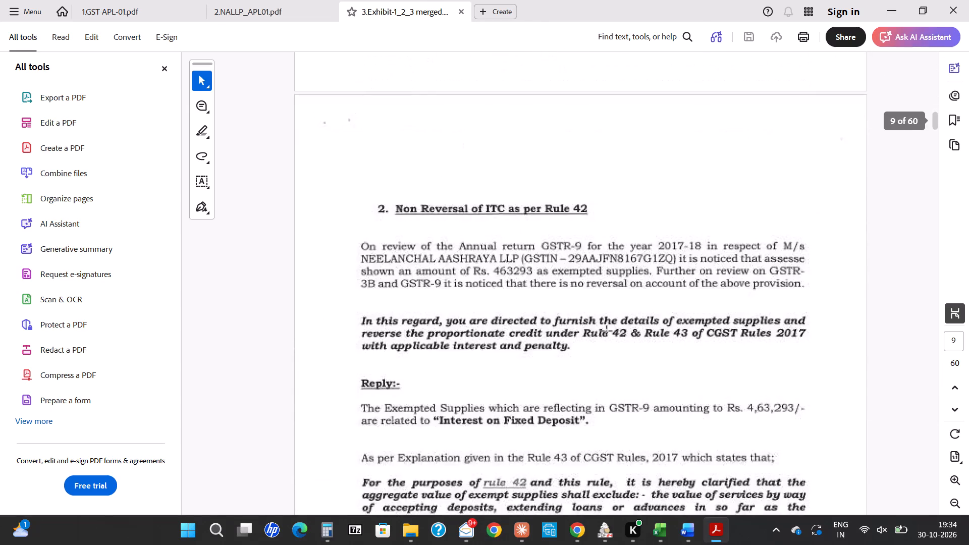
{"action": "key", "text": "ctrl+shift+Tab"}
{"action": "key", "text": "ctrl+Tab"}
{"action": "scroll", "coordinate": [607, 332], "scroll_direction": "down", "scroll_amount": 5}
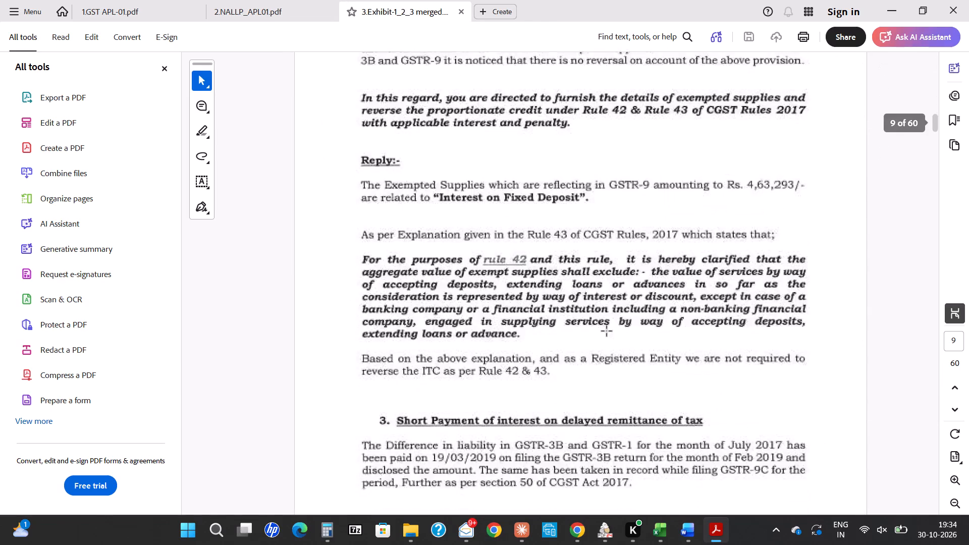
{"action": "scroll", "coordinate": [607, 332], "scroll_direction": "down", "scroll_amount": 19}
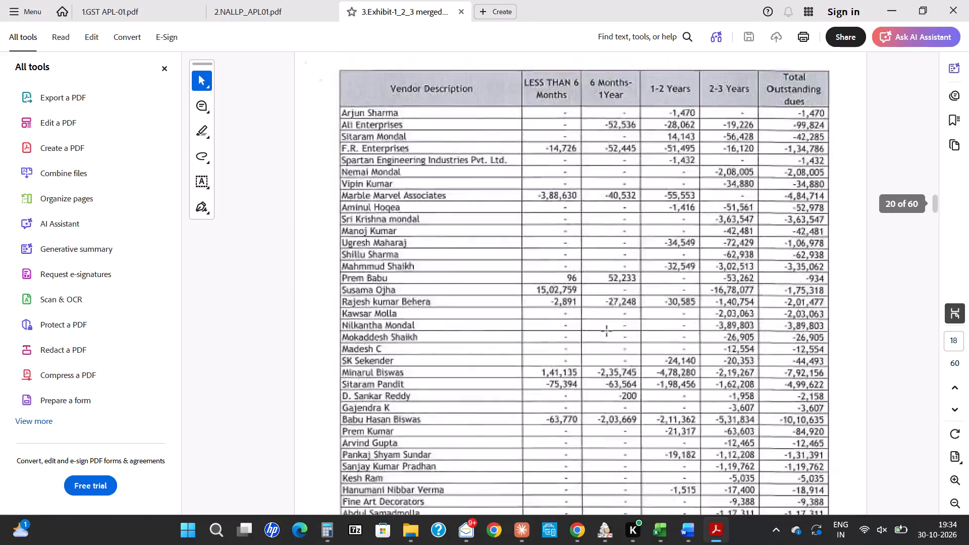
{"action": "scroll", "coordinate": [607, 332], "scroll_direction": "up", "scroll_amount": 8}
{"action": "scroll", "coordinate": [607, 332], "scroll_direction": "down", "scroll_amount": 7}
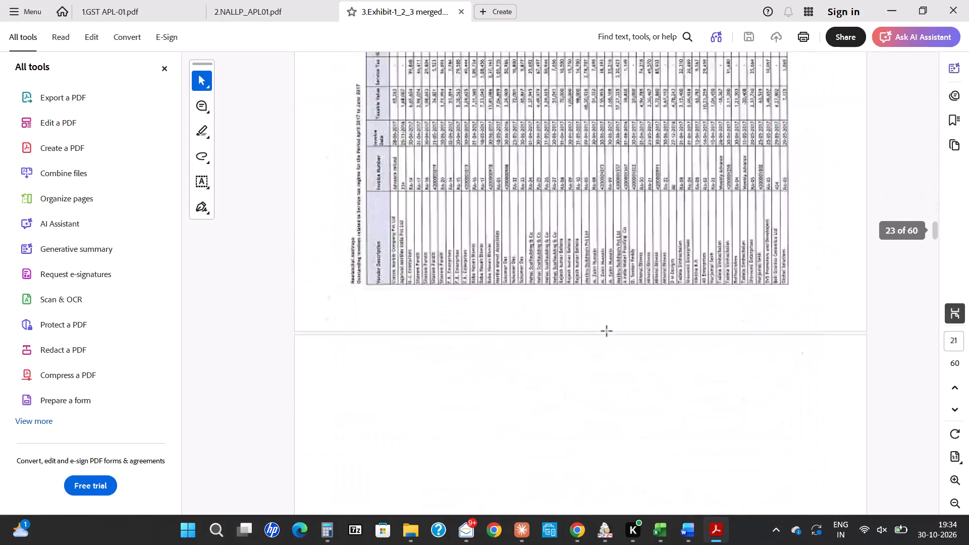
{"action": "scroll", "coordinate": [607, 332], "scroll_direction": "down", "scroll_amount": 14}
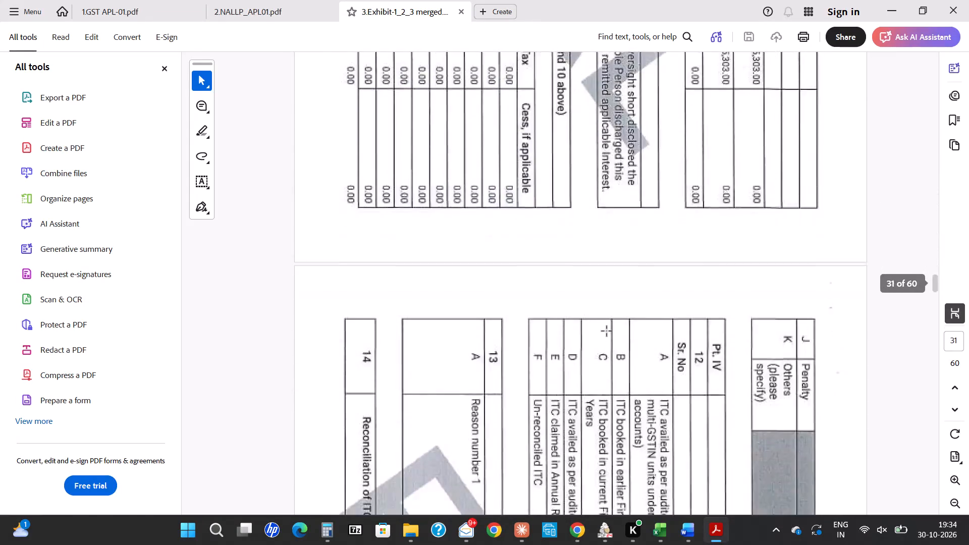
{"action": "scroll", "coordinate": [607, 332], "scroll_direction": "down", "scroll_amount": 14}
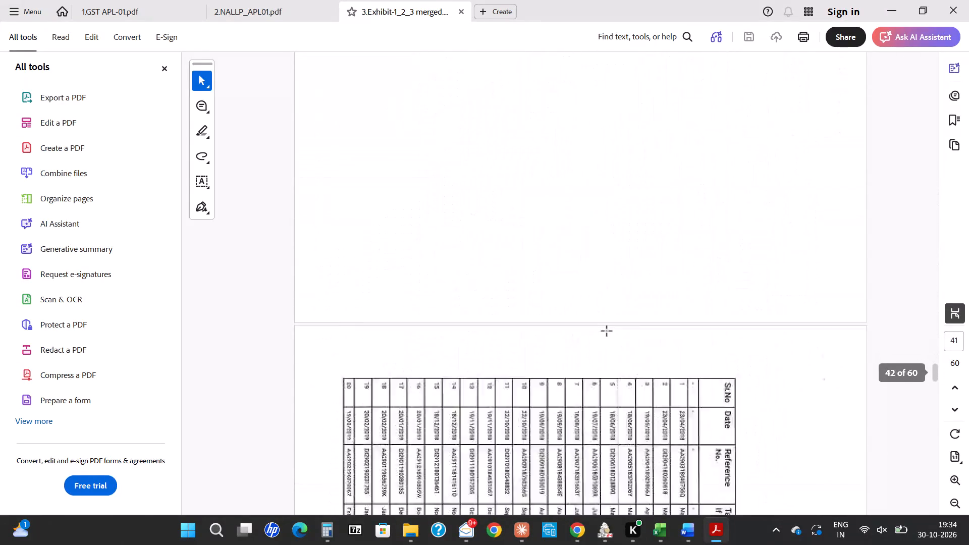
{"action": "scroll", "coordinate": [607, 332], "scroll_direction": "down", "scroll_amount": 14}
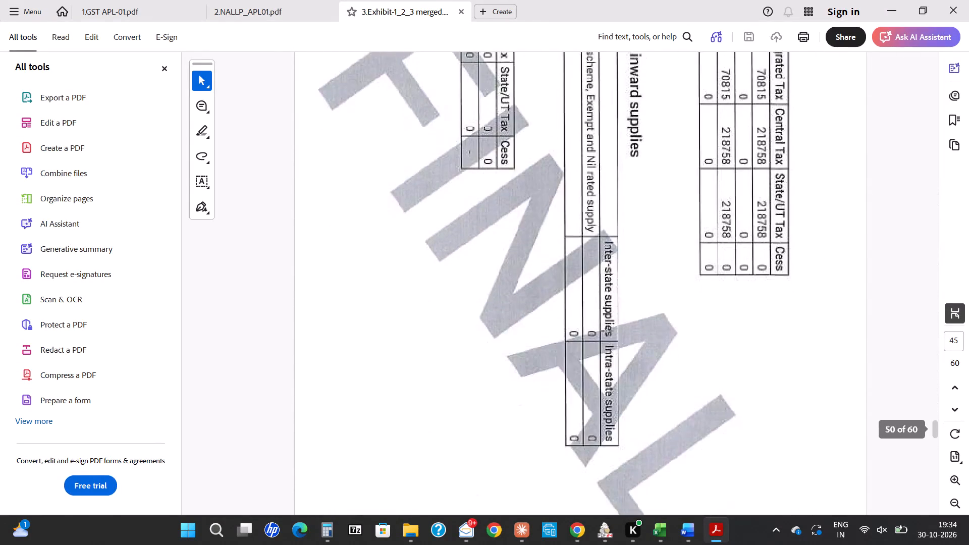
{"action": "scroll", "coordinate": [607, 332], "scroll_direction": "down", "scroll_amount": 5}
{"action": "scroll", "coordinate": [607, 332], "scroll_direction": "up", "scroll_amount": 1}
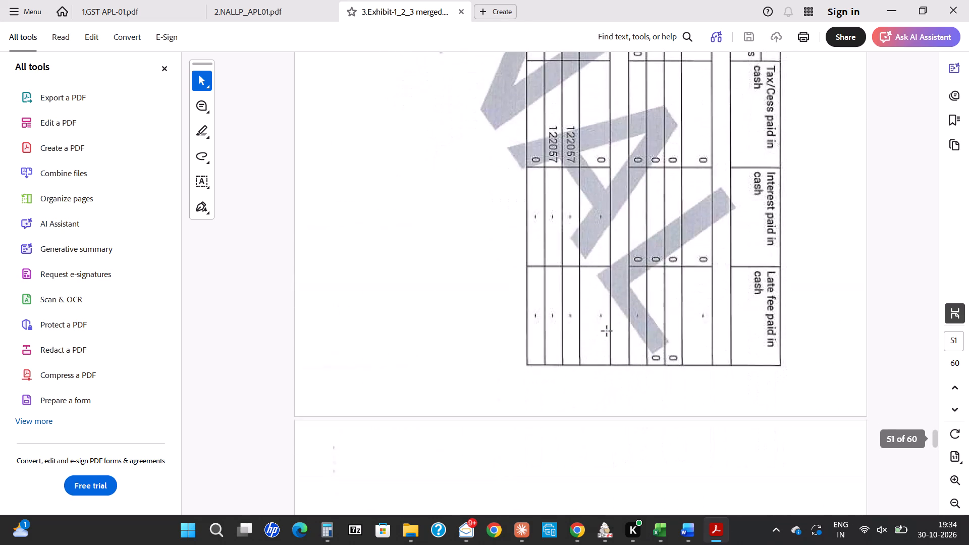
{"action": "scroll", "coordinate": [607, 332], "scroll_direction": "down", "scroll_amount": 8}
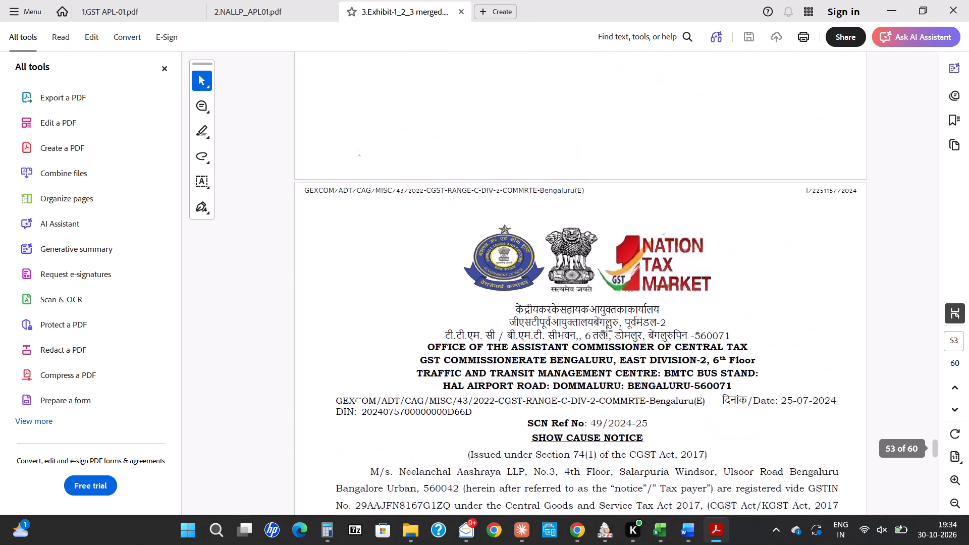
{"action": "scroll", "coordinate": [607, 332], "scroll_direction": "down", "scroll_amount": 1}
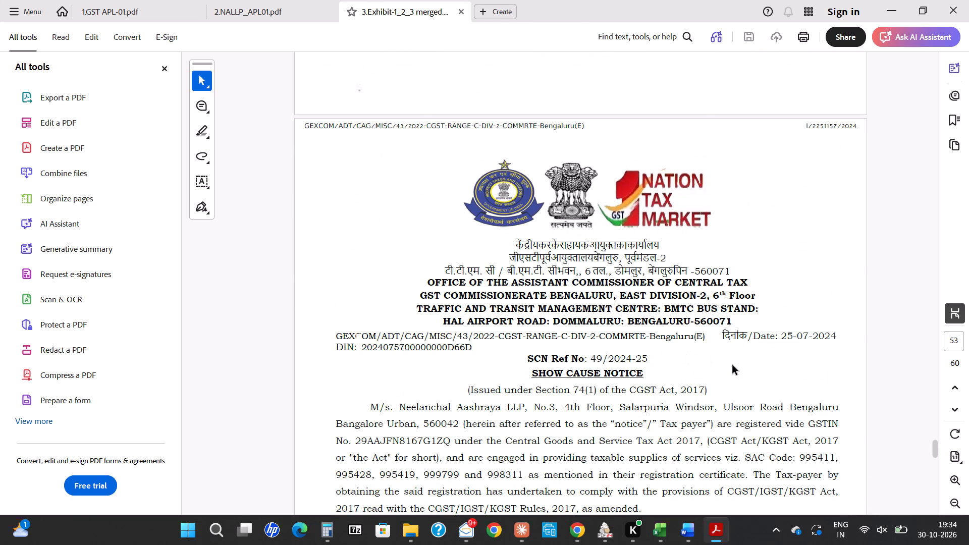
{"action": "key", "text": "ctrl+shift+Tab"}
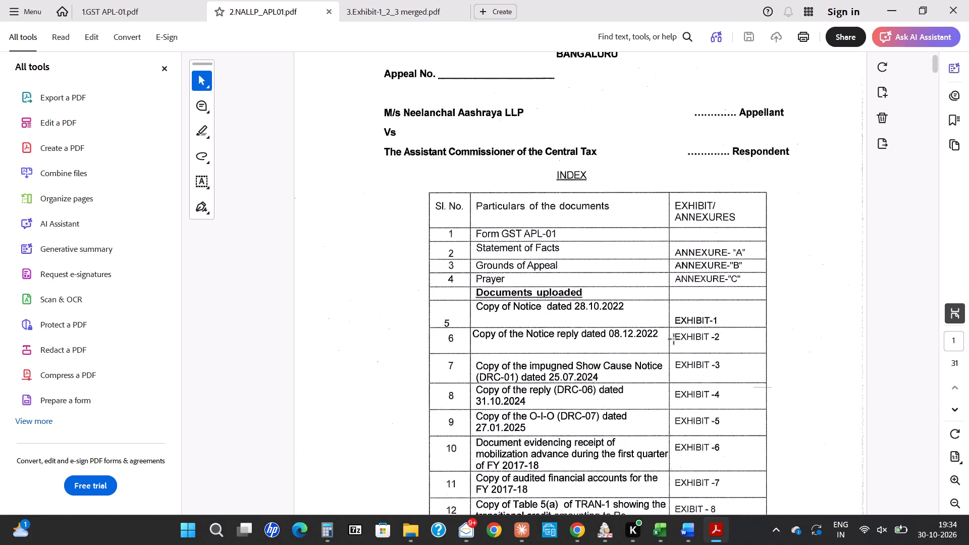
Find the last page of the Exhibit-1 notice in 3.Exhibit-1_2_3 merged and print only pages 1-4.
{"action": "key", "text": "ctrl+Tab"}
{"action": "scroll", "coordinate": [630, 353], "scroll_direction": "up", "scroll_amount": 11}
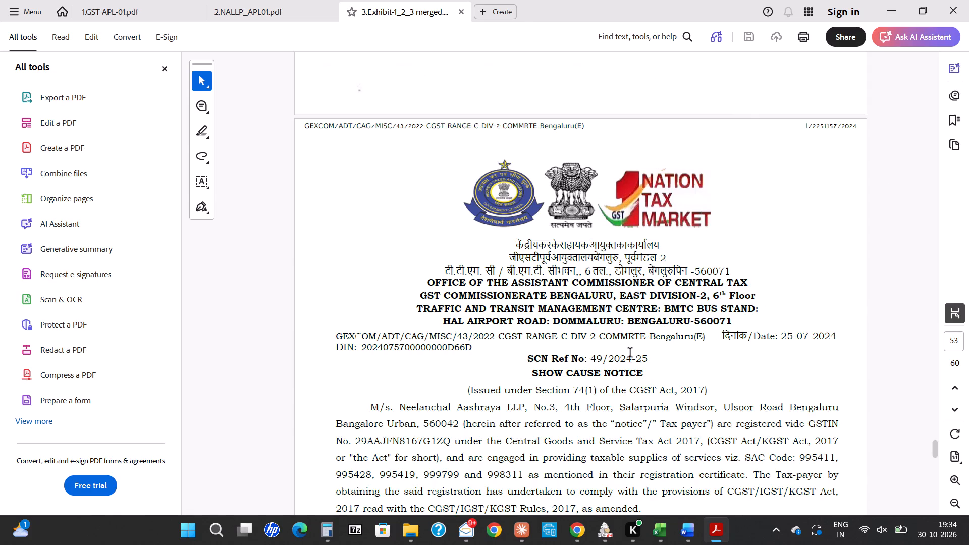
{"action": "key", "text": "Home"}
{"action": "scroll", "coordinate": [630, 353], "scroll_direction": "down", "scroll_amount": 7}
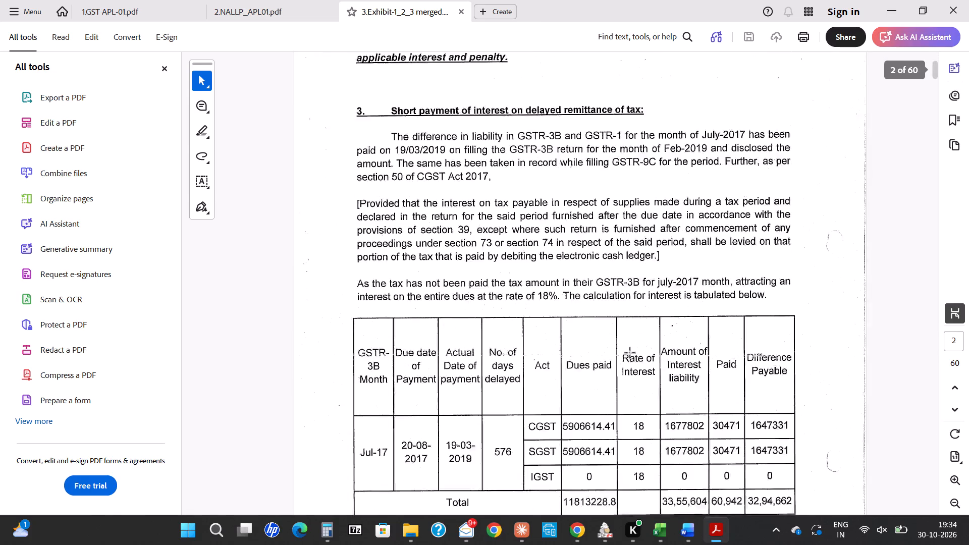
{"action": "scroll", "coordinate": [630, 353], "scroll_direction": "down", "scroll_amount": 7}
{"action": "scroll", "coordinate": [630, 353], "scroll_direction": "up", "scroll_amount": 1}
{"action": "scroll", "coordinate": [630, 353], "scroll_direction": "down", "scroll_amount": 1}
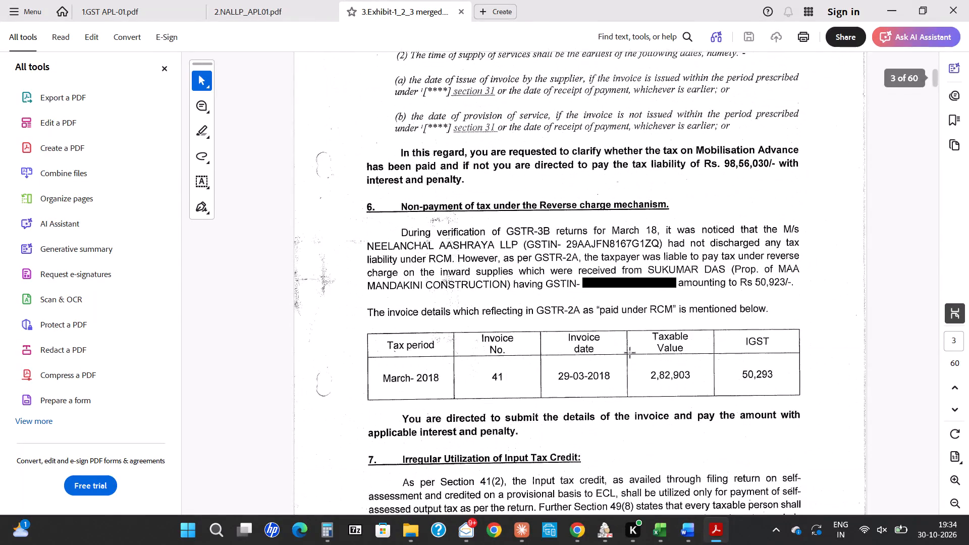
{"action": "scroll", "coordinate": [630, 353], "scroll_direction": "down", "scroll_amount": 9}
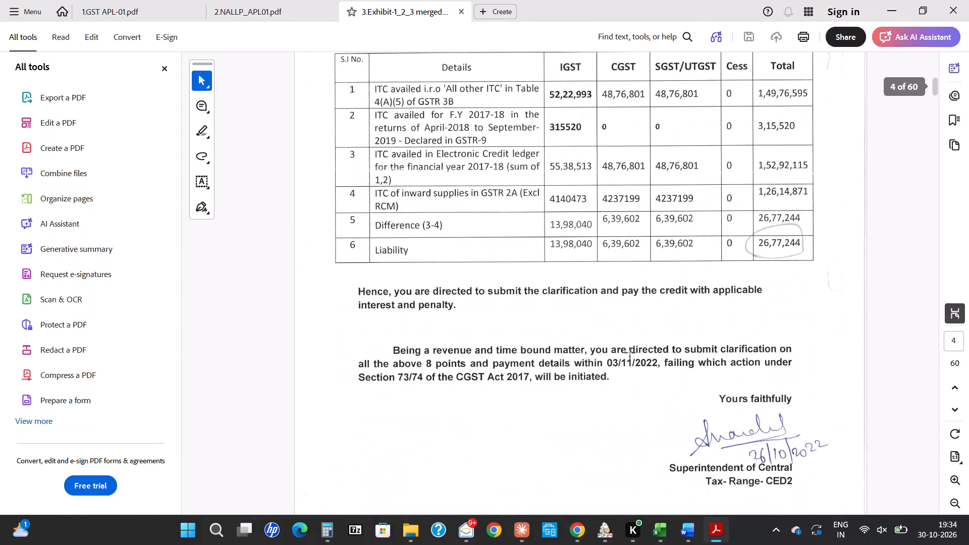
{"action": "scroll", "coordinate": [630, 353], "scroll_direction": "down", "scroll_amount": 2}
{"action": "scroll", "coordinate": [630, 353], "scroll_direction": "up", "scroll_amount": 2}
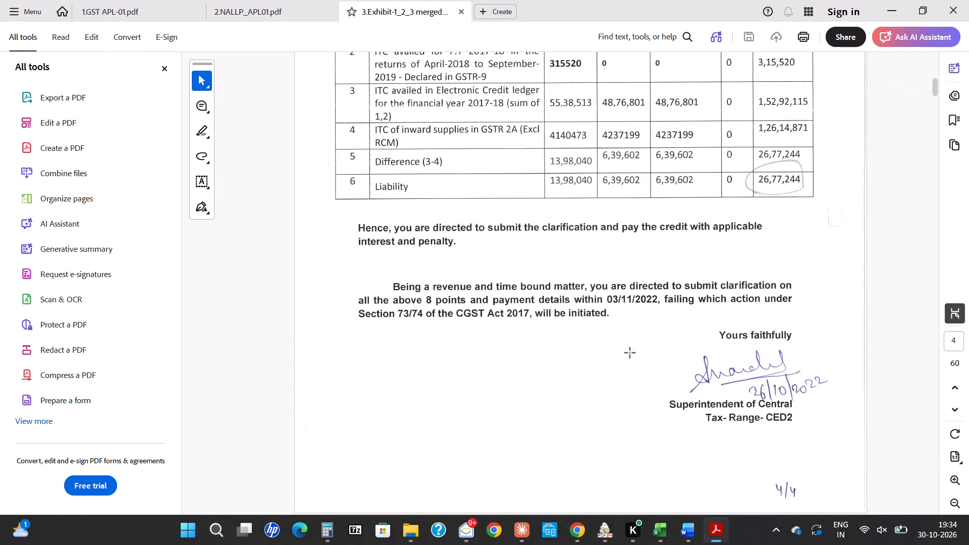
{"action": "key", "text": "ctrl+bracketleft"}
{"action": "key", "text": "ctrl+p"}
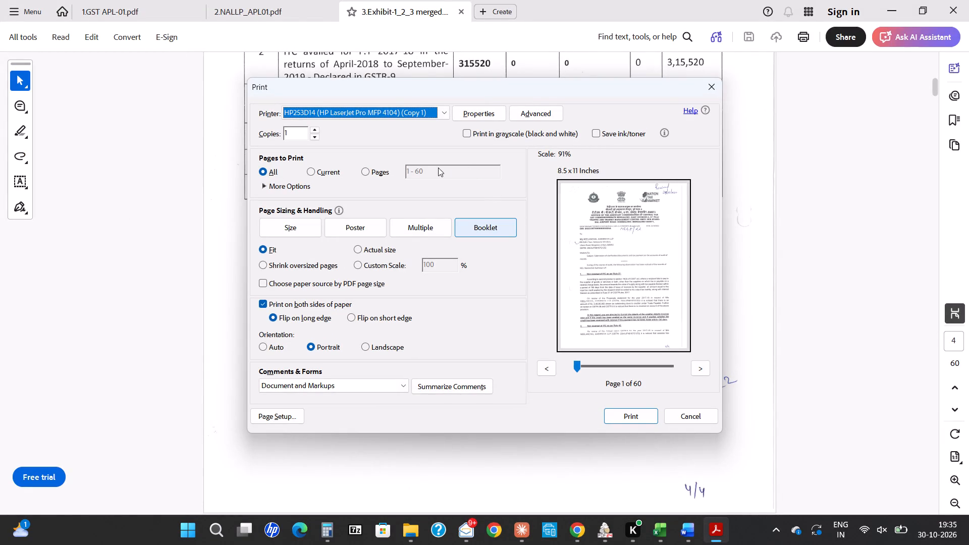
{"action": "left_click", "coordinate": [379, 176]}
{"action": "left_click_drag", "start_coordinate": [426, 175], "coordinate": [385, 191]}
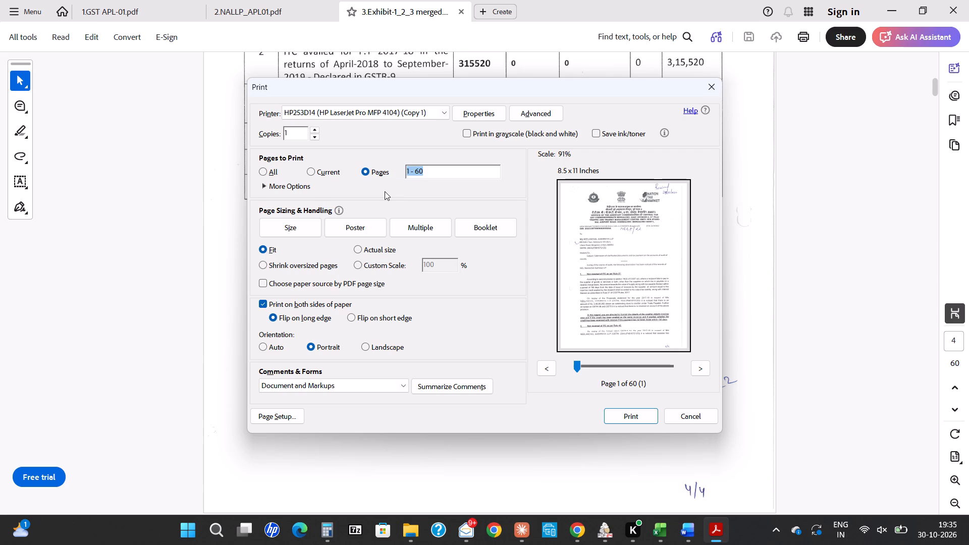
{"action": "type", "text": "1+"}
{"action": "key", "text": "BackSpace"}
{"action": "type", "text": "-4"}
{"action": "key", "text": "Return"}
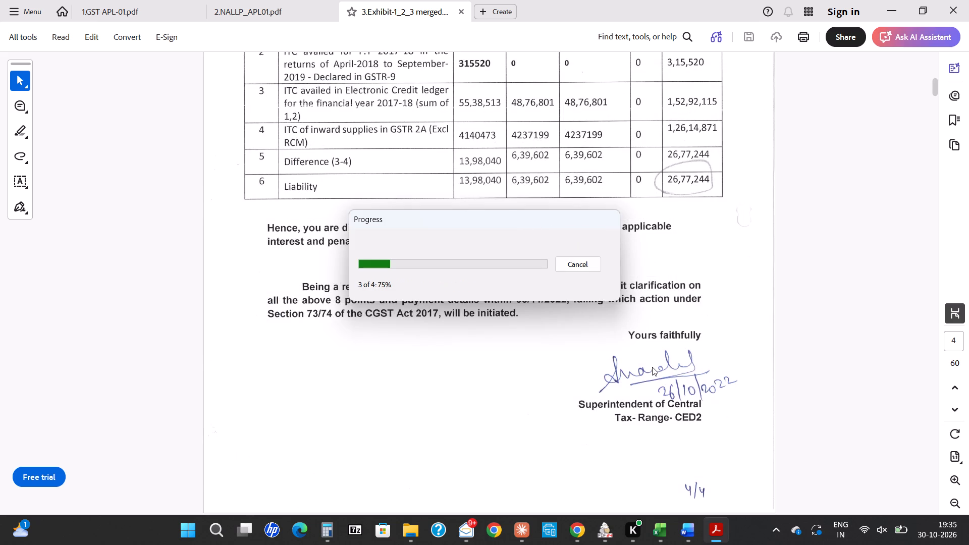
Find where the Exhibit-2 notice reply ends before the Show Cause Notice and print pages 5-52 of the merged exhibits.
{"action": "scroll", "coordinate": [652, 367], "scroll_direction": "down", "scroll_amount": 9}
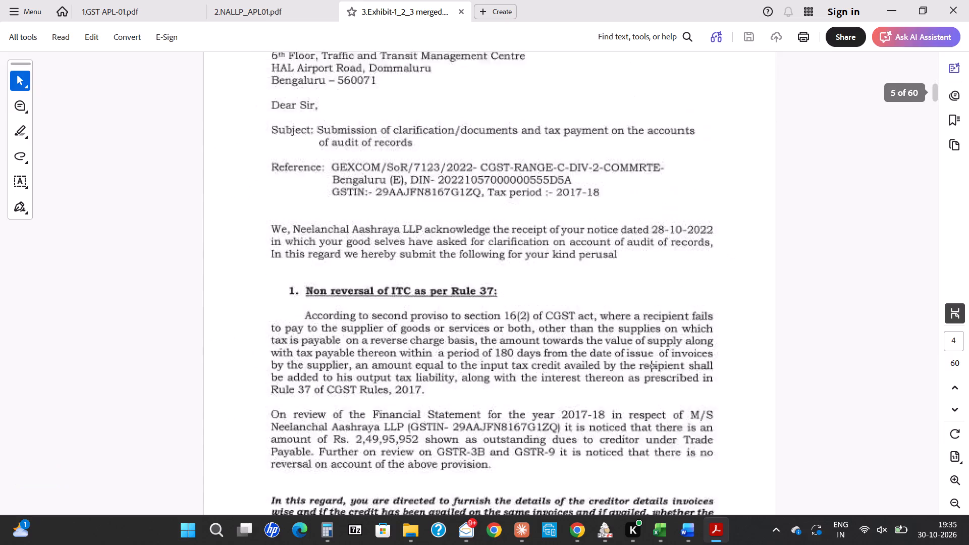
{"action": "scroll", "coordinate": [652, 367], "scroll_direction": "down", "scroll_amount": 20}
{"action": "scroll", "coordinate": [652, 367], "scroll_direction": "down", "scroll_amount": 11}
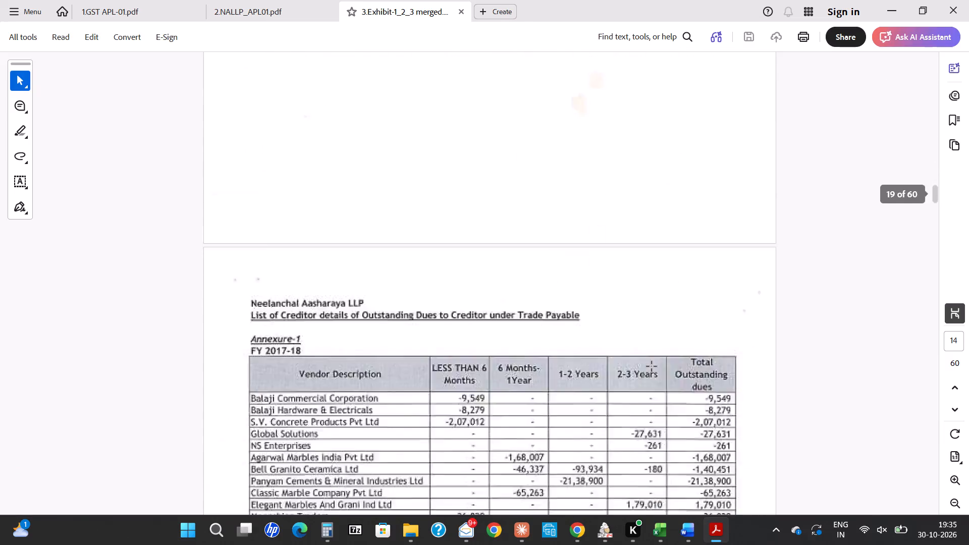
{"action": "scroll", "coordinate": [652, 367], "scroll_direction": "down", "scroll_amount": 20}
{"action": "scroll", "coordinate": [652, 367], "scroll_direction": "down", "scroll_amount": 10}
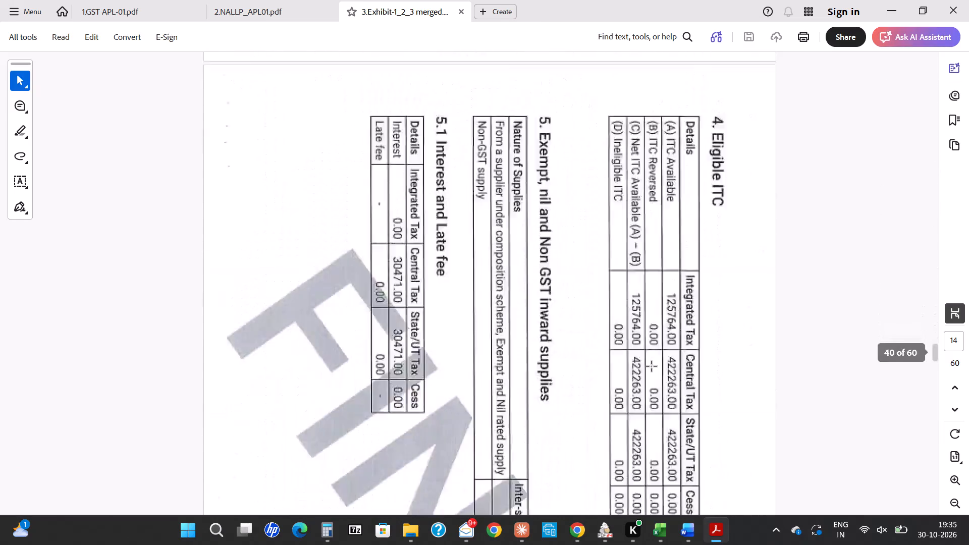
{"action": "scroll", "coordinate": [652, 367], "scroll_direction": "down", "scroll_amount": 20}
{"action": "scroll", "coordinate": [652, 367], "scroll_direction": "down", "scroll_amount": 1}
{"action": "scroll", "coordinate": [652, 367], "scroll_direction": "up", "scroll_amount": 2}
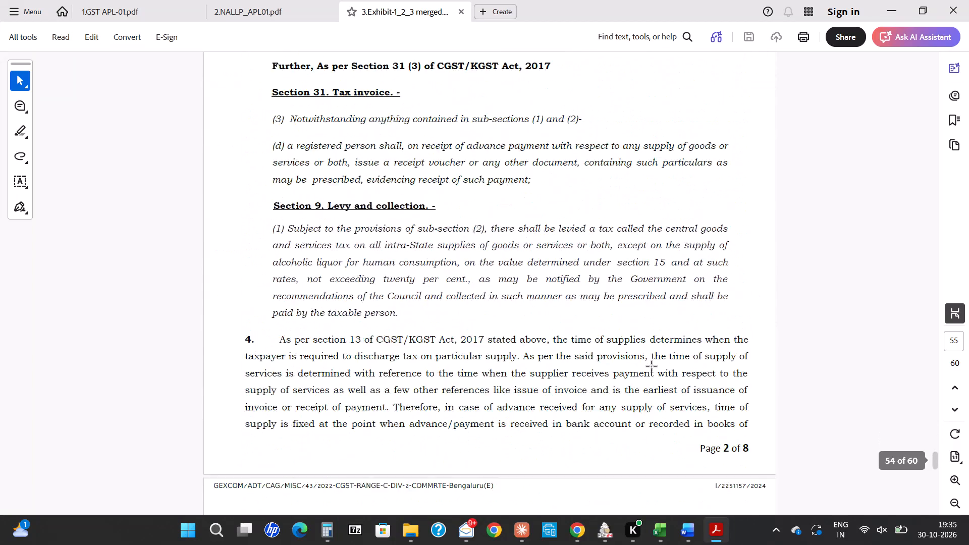
{"action": "scroll", "coordinate": [652, 367], "scroll_direction": "down", "scroll_amount": 1}
{"action": "scroll", "coordinate": [652, 367], "scroll_direction": "up", "scroll_amount": 2}
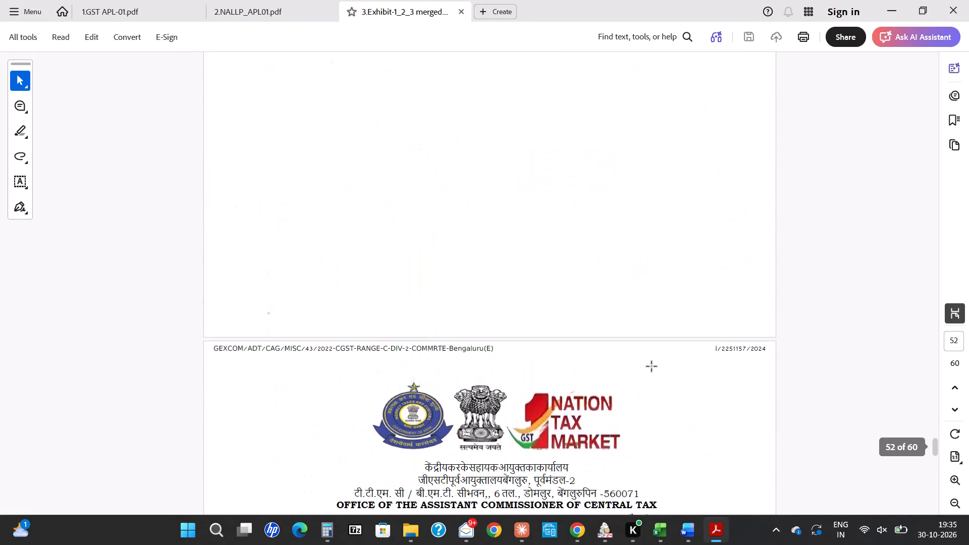
{"action": "scroll", "coordinate": [652, 367], "scroll_direction": "up", "scroll_amount": 1}
{"action": "key", "text": "ctrl+p"}
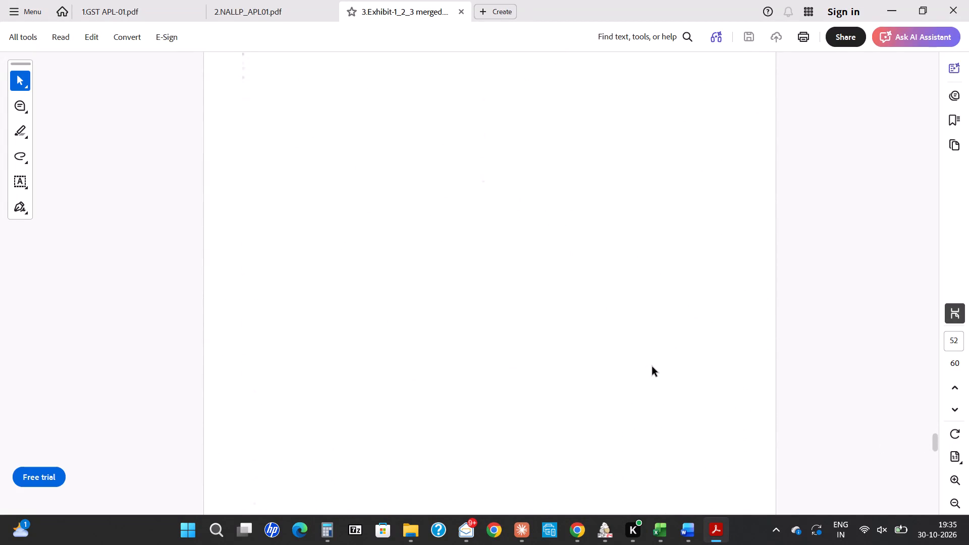
{"action": "left_click", "coordinate": [371, 173]}
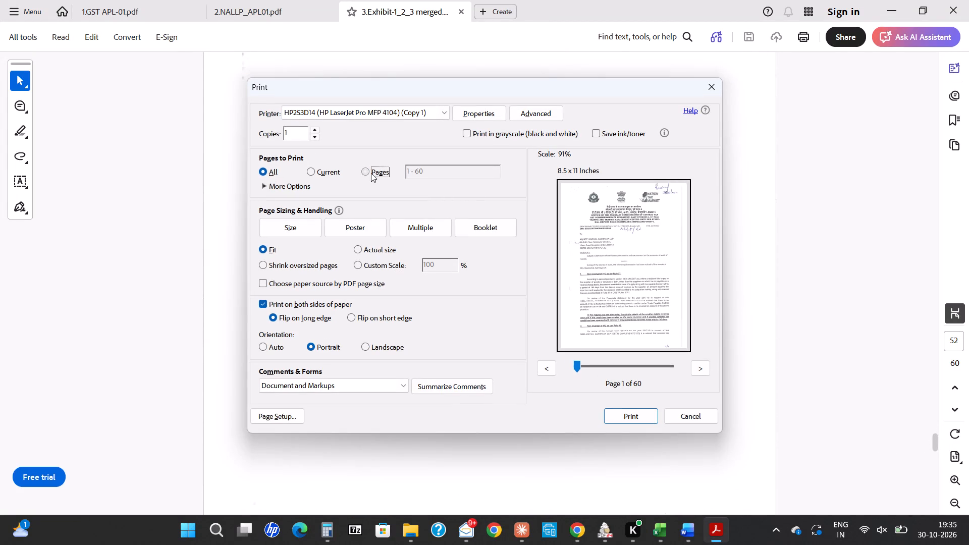
{"action": "left_click_drag", "start_coordinate": [444, 177], "coordinate": [395, 190]}
{"action": "type", "text": "5-52"}
{"action": "key", "text": "Return"}
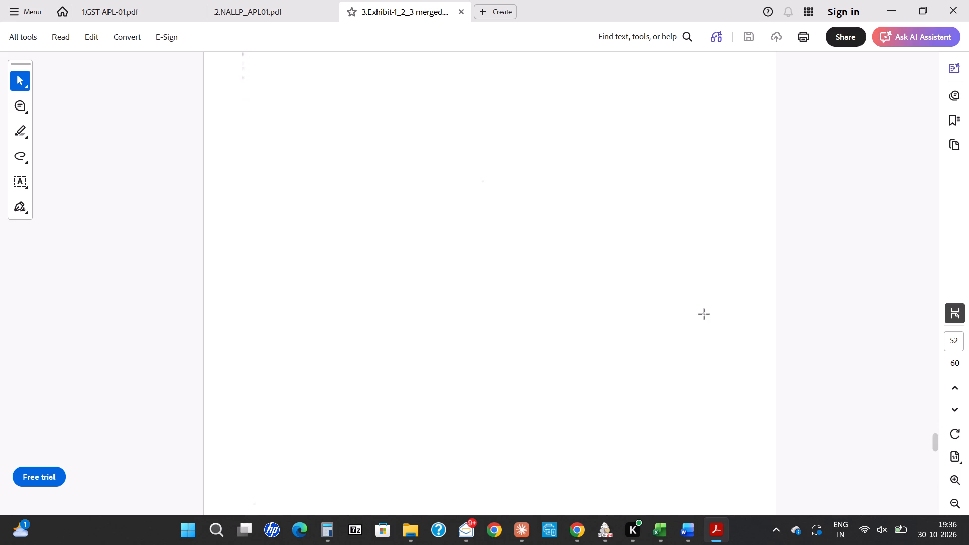
Check the status of the exhibit print jobs in the HP LaserJet print queue and return to the merged exhibits PDF.
{"action": "left_click", "coordinate": [775, 526]}
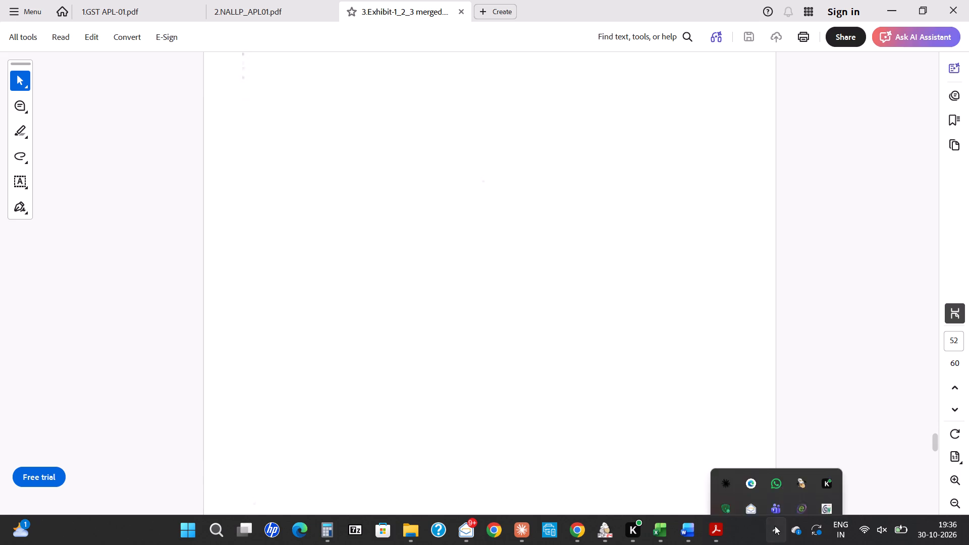
{"action": "double_click", "coordinate": [739, 481]}
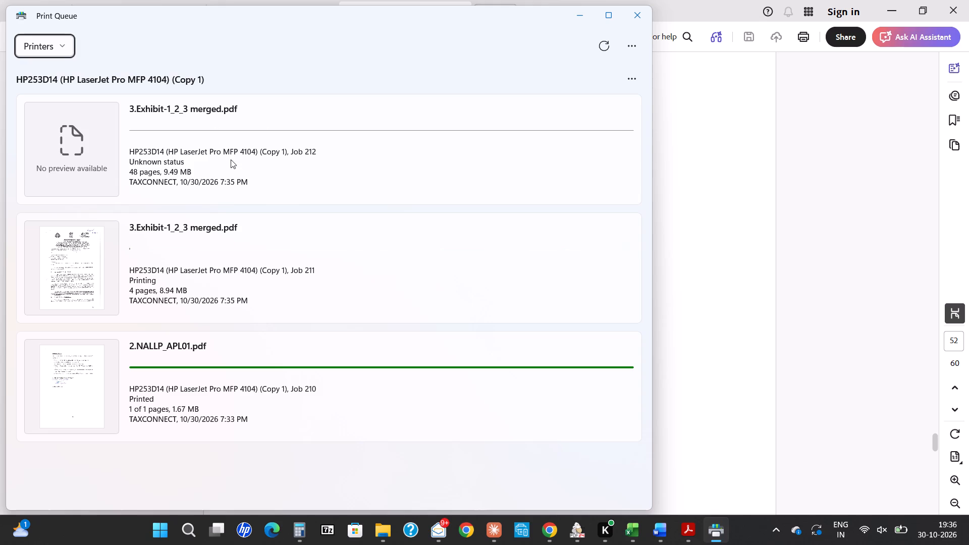
{"action": "key", "text": "alt+Tab"}
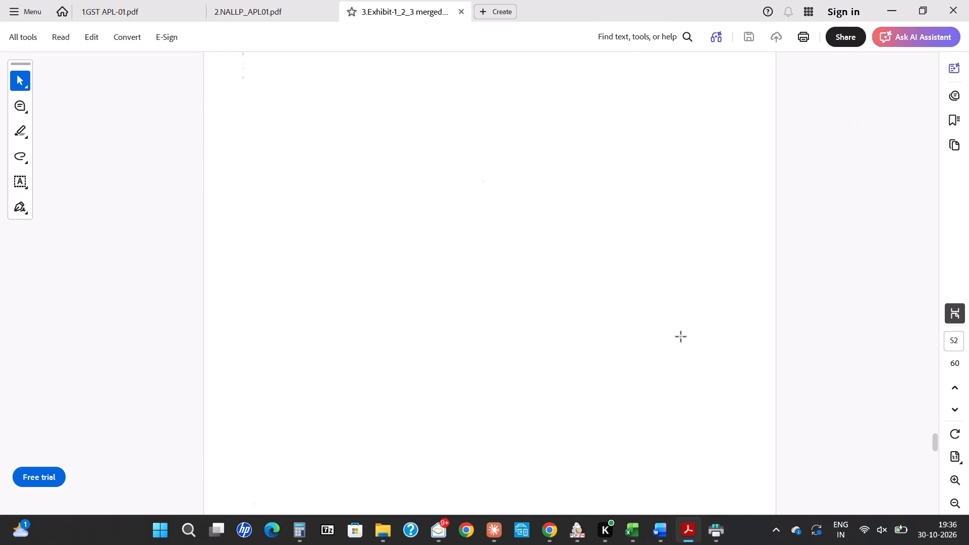
Locate the Exhibit-3 Show Cause Notice in 3.Exhibit-1_2_3 merged, check it against the index, and print pages 53-60.
{"action": "scroll", "coordinate": [681, 337], "scroll_direction": "down", "scroll_amount": 5}
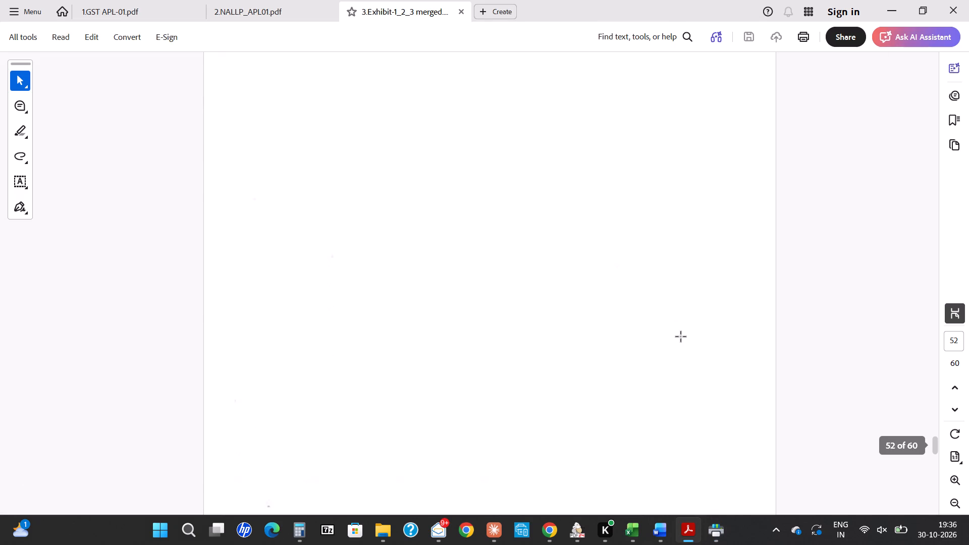
{"action": "scroll", "coordinate": [681, 337], "scroll_direction": "down", "scroll_amount": 5}
{"action": "key", "text": "ctrl+shift+Tab"}
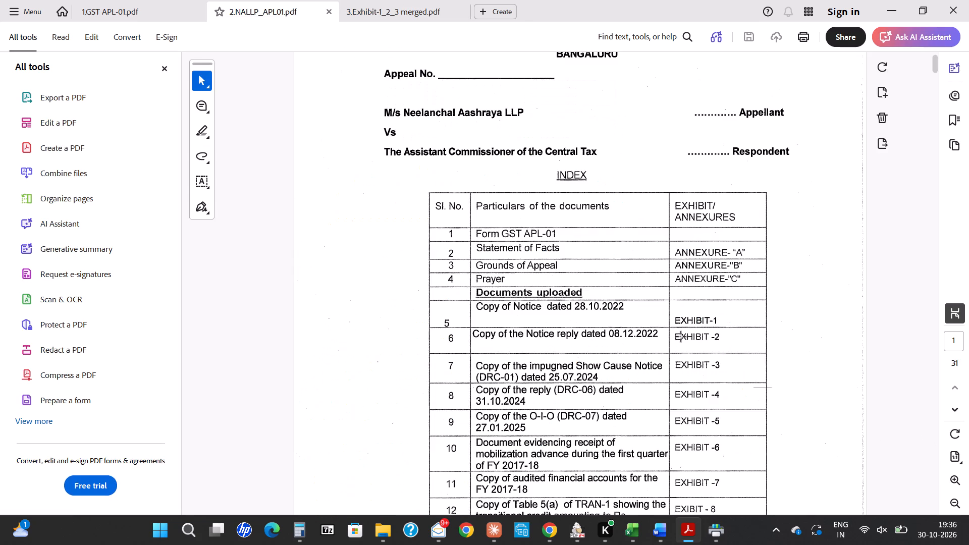
{"action": "key", "text": "ctrl+Tab"}
{"action": "scroll", "coordinate": [681, 337], "scroll_direction": "down", "scroll_amount": 2}
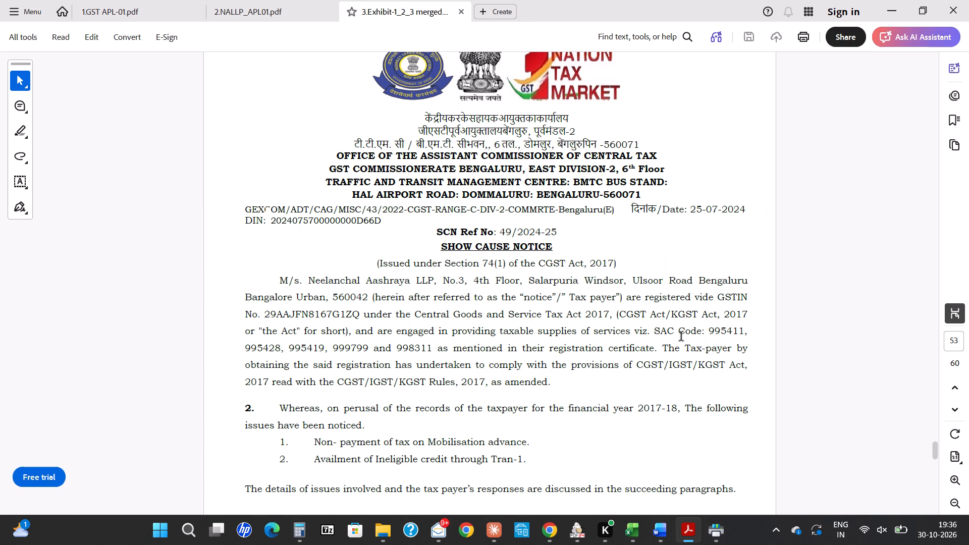
{"action": "key", "text": "ctrl+p"}
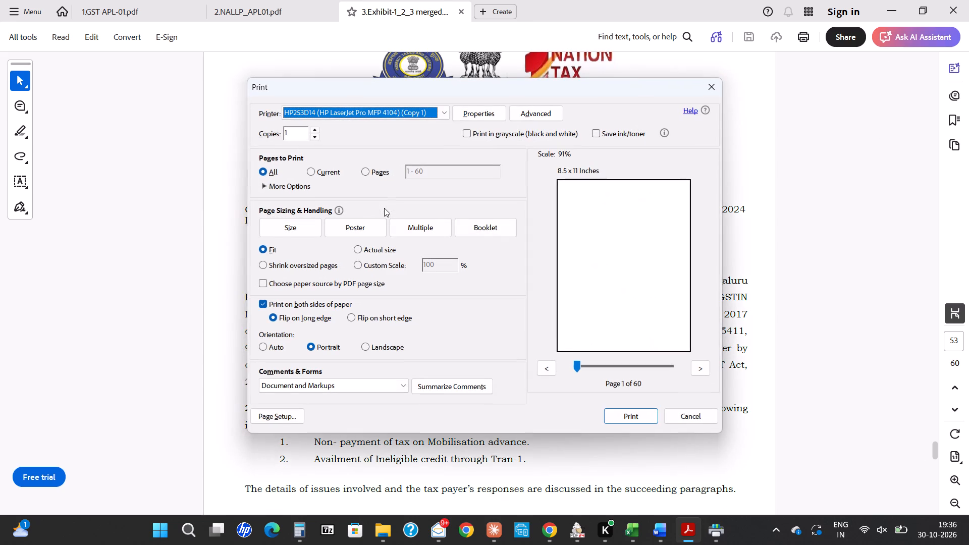
{"action": "left_click", "coordinate": [364, 176]}
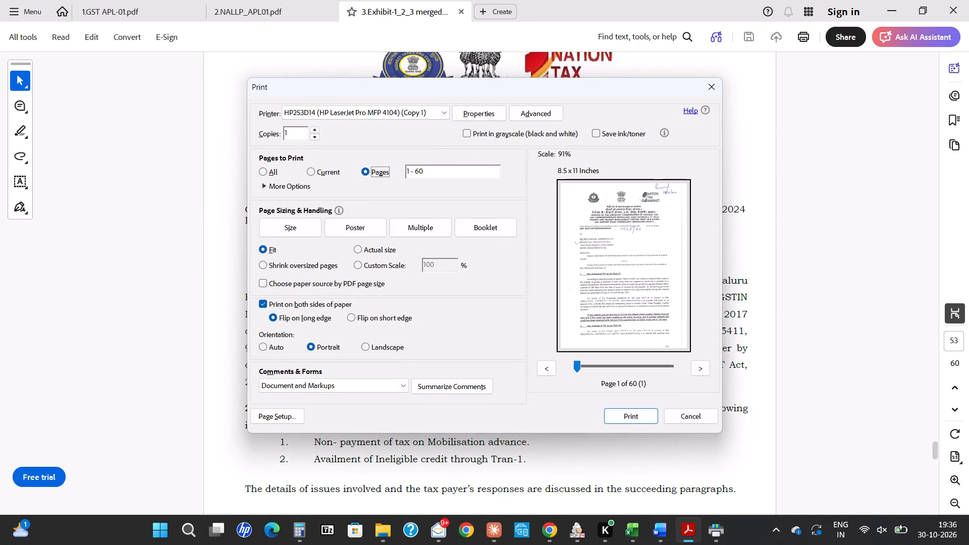
{"action": "left_click_drag", "start_coordinate": [465, 166], "coordinate": [317, 168]}
{"action": "type", "text": "53-60"}
{"action": "key", "text": "Return"}
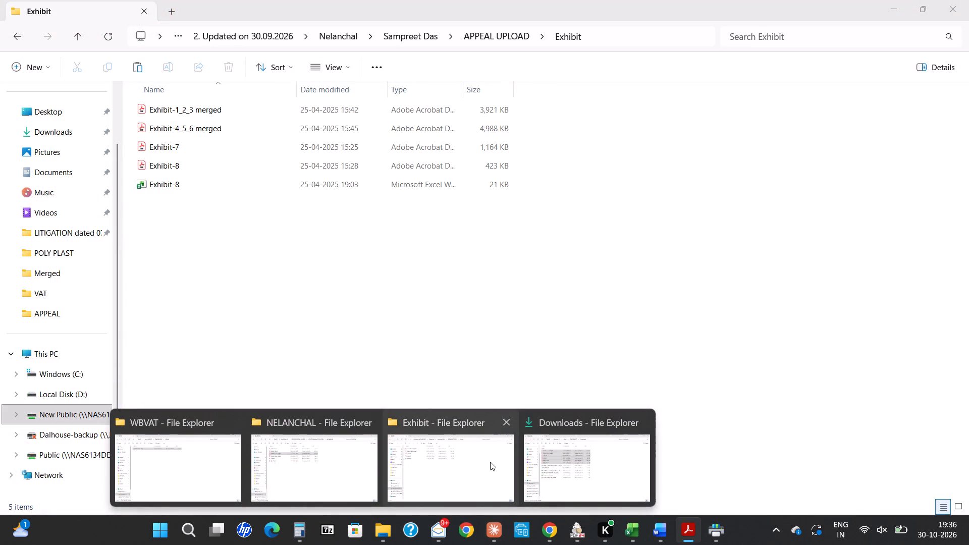
Close the source Exhibit folder window and open 4.Exhibit-4_5_6 merged from the NELANCHAL folder.
{"action": "left_click", "coordinate": [490, 462]}
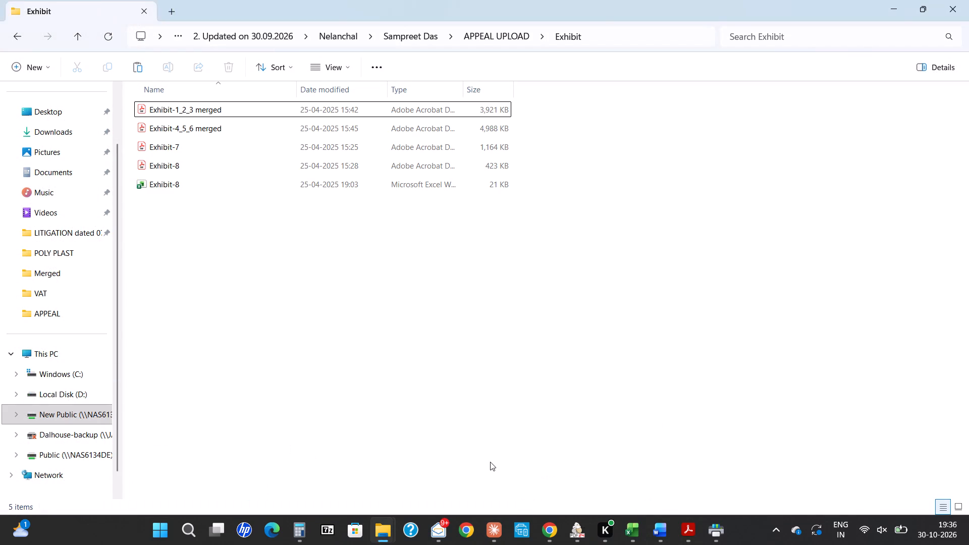
{"action": "key", "text": "ctrl+w"}
{"action": "key", "text": "alt+Tab"}
{"action": "key", "text": "alt+Down"}
{"action": "key", "text": "alt+Up"}
{"action": "key", "text": "alt+Right"}
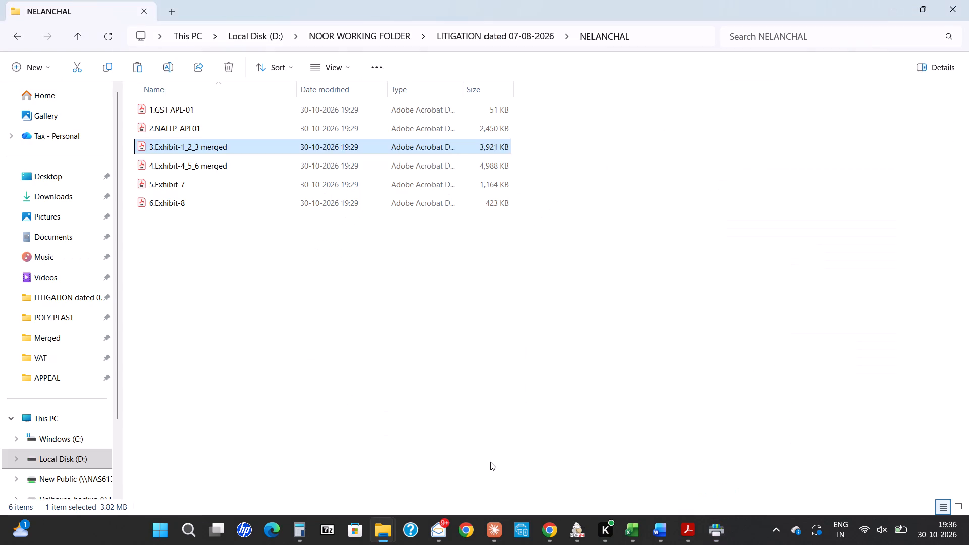
{"action": "key", "text": "Down"}
{"action": "key", "text": "Return"}
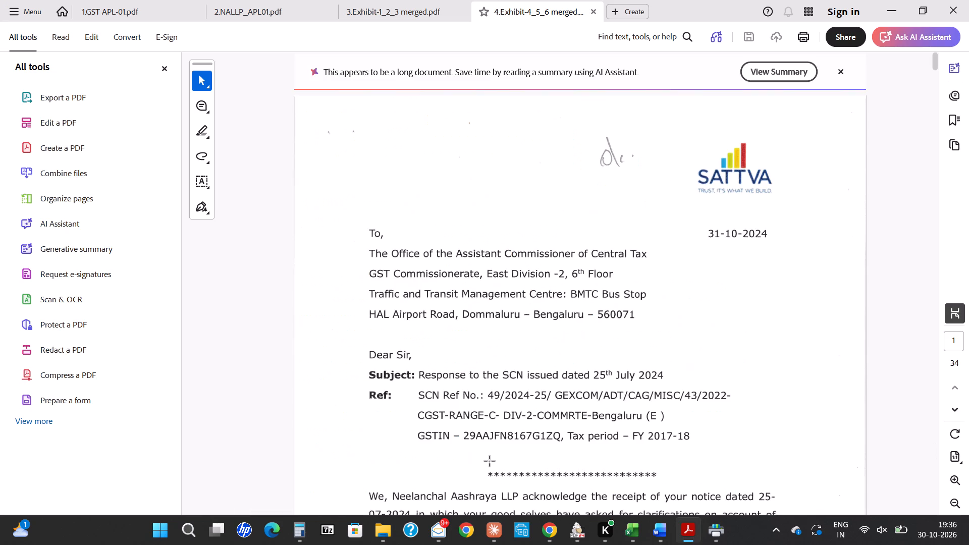
Find where the Exhibit-4 reply ends in 4.Exhibit-4_5_6 merged, using the index in 2.NALLP_APL01, and print pages 1-6.
{"action": "key", "text": "ctrl+shift+Tab"}
{"action": "key", "text": "ctrl+shift+Tab"}
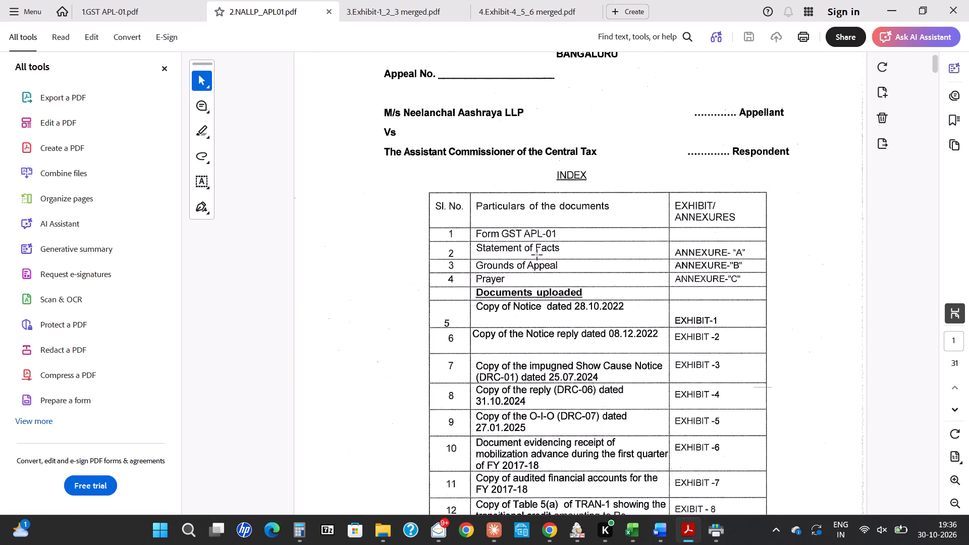
{"action": "key", "text": "ctrl+Tab"}
{"action": "key", "text": "ctrl+Tab"}
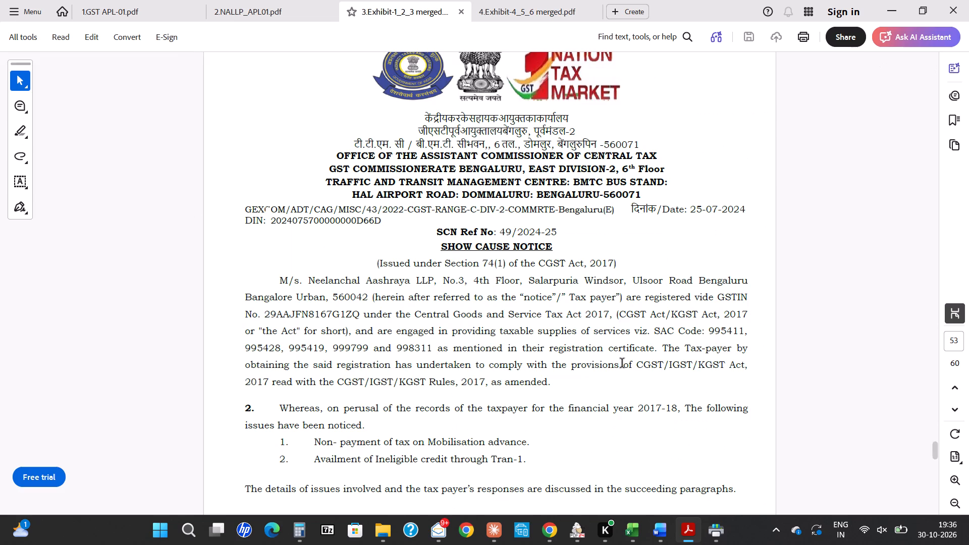
{"action": "scroll", "coordinate": [622, 364], "scroll_direction": "down", "scroll_amount": 15}
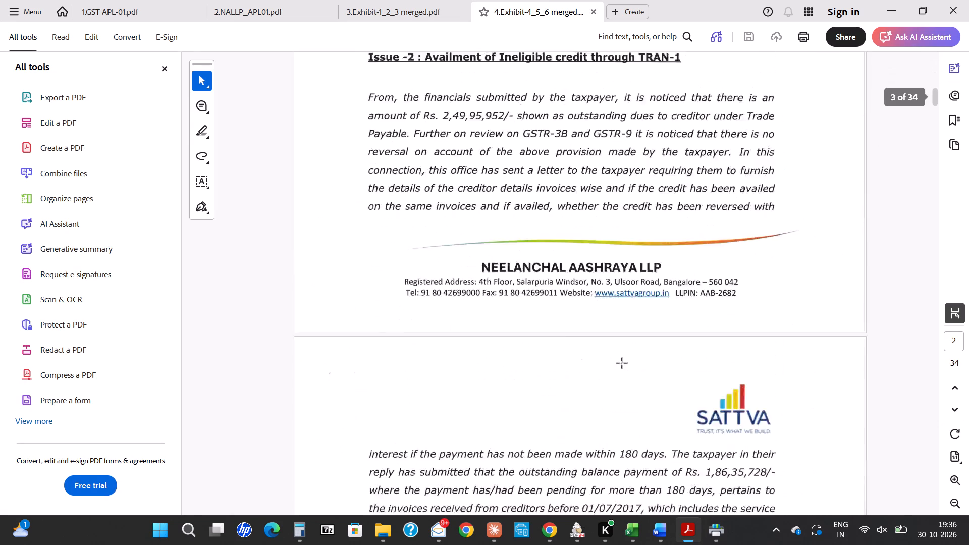
{"action": "scroll", "coordinate": [622, 364], "scroll_direction": "down", "scroll_amount": 11}
{"action": "scroll", "coordinate": [622, 364], "scroll_direction": "up", "scroll_amount": 11}
{"action": "scroll", "coordinate": [622, 364], "scroll_direction": "down", "scroll_amount": 1}
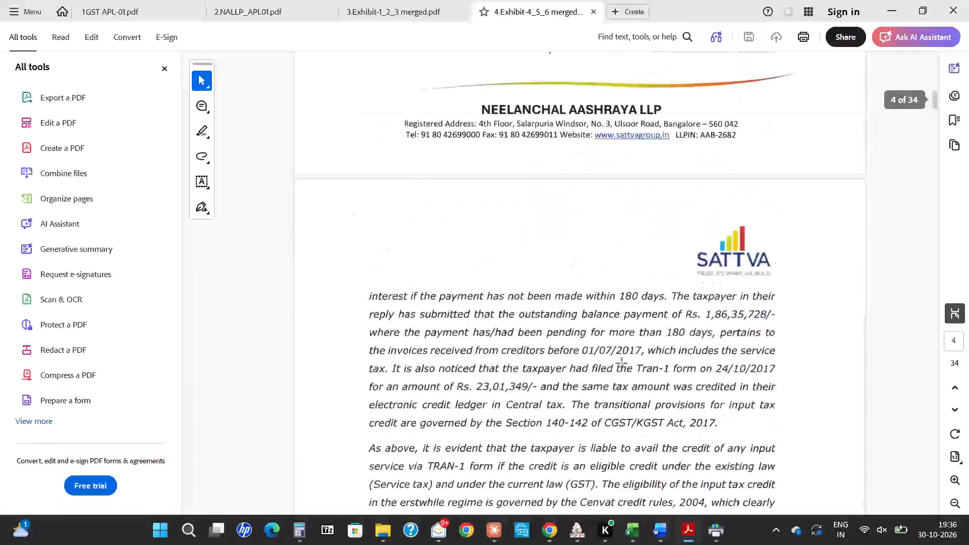
{"action": "scroll", "coordinate": [622, 364], "scroll_direction": "down", "scroll_amount": 2}
{"action": "scroll", "coordinate": [622, 364], "scroll_direction": "up", "scroll_amount": 1}
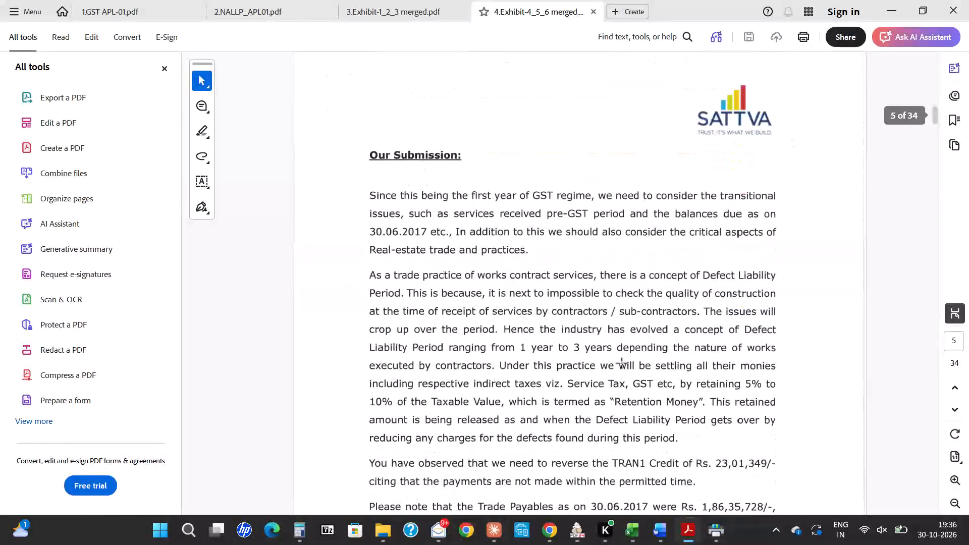
{"action": "scroll", "coordinate": [622, 364], "scroll_direction": "up", "scroll_amount": 7}
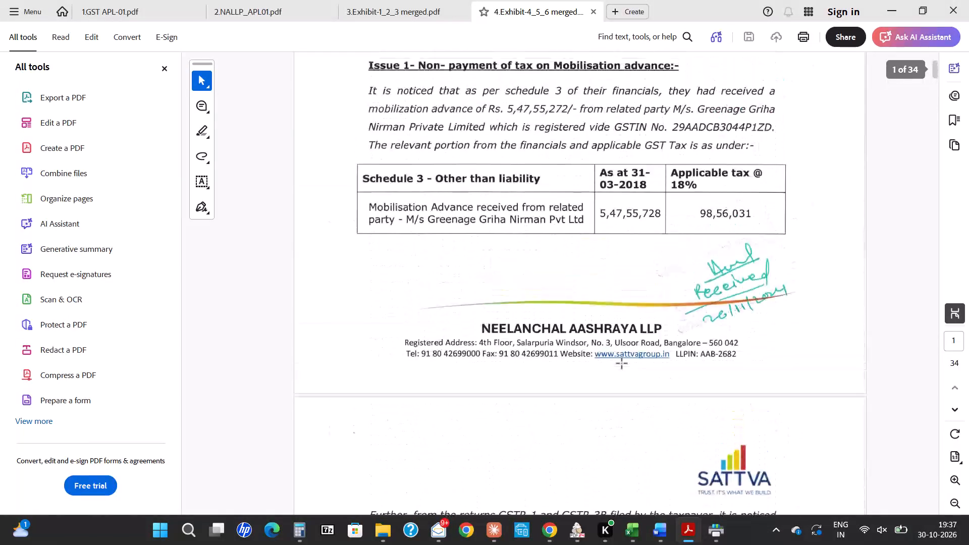
{"action": "scroll", "coordinate": [622, 364], "scroll_direction": "up", "scroll_amount": 2}
{"action": "scroll", "coordinate": [622, 364], "scroll_direction": "down", "scroll_amount": 13}
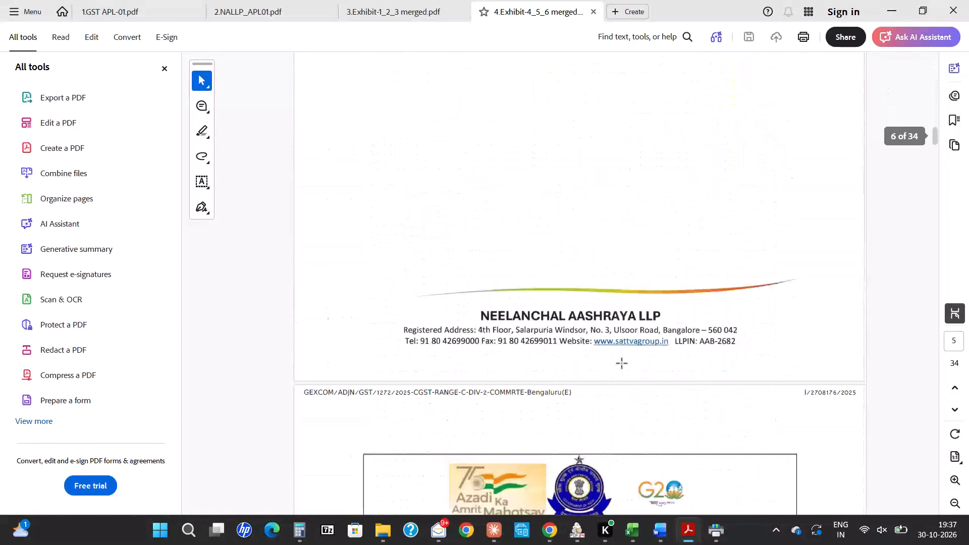
{"action": "scroll", "coordinate": [622, 364], "scroll_direction": "down", "scroll_amount": 4}
{"action": "scroll", "coordinate": [622, 364], "scroll_direction": "up", "scroll_amount": 8}
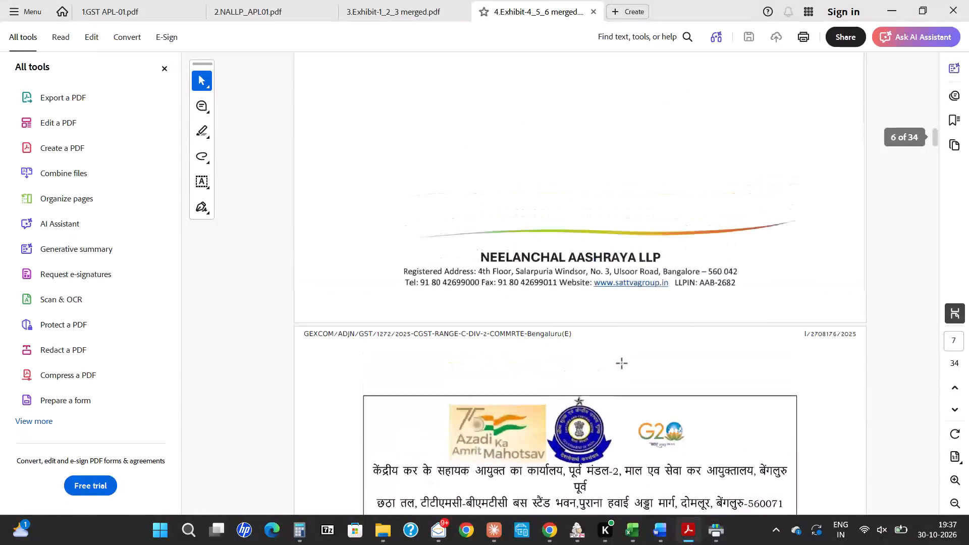
{"action": "scroll", "coordinate": [622, 364], "scroll_direction": "up", "scroll_amount": 5}
{"action": "key", "text": "ctrl+p"}
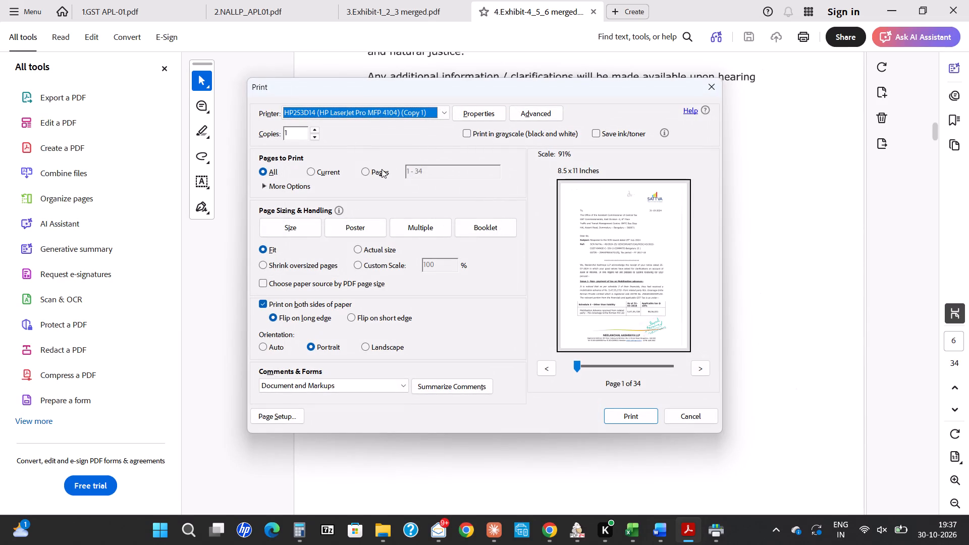
{"action": "left_click", "coordinate": [378, 174]}
{"action": "left_click_drag", "start_coordinate": [451, 177], "coordinate": [363, 192]}
{"action": "type", "text": "1-6"}
{"action": "key", "text": "Return"}
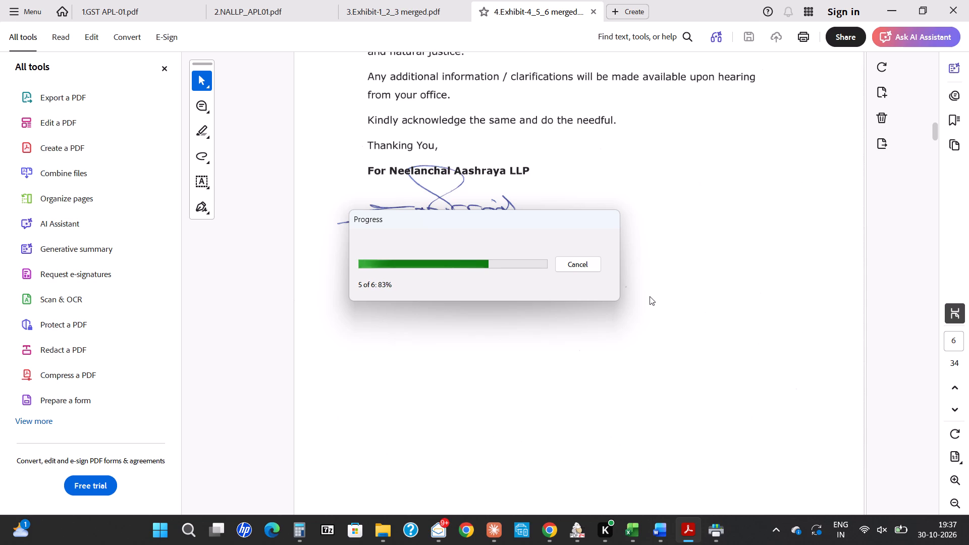
Check the document following the Exhibit-4 reply in 4.Exhibit-4_5_6 merged against the Exhibit-5 entry in the 2.NALLP_APL01 index.
{"action": "scroll", "coordinate": [650, 296], "scroll_direction": "down", "scroll_amount": 3}
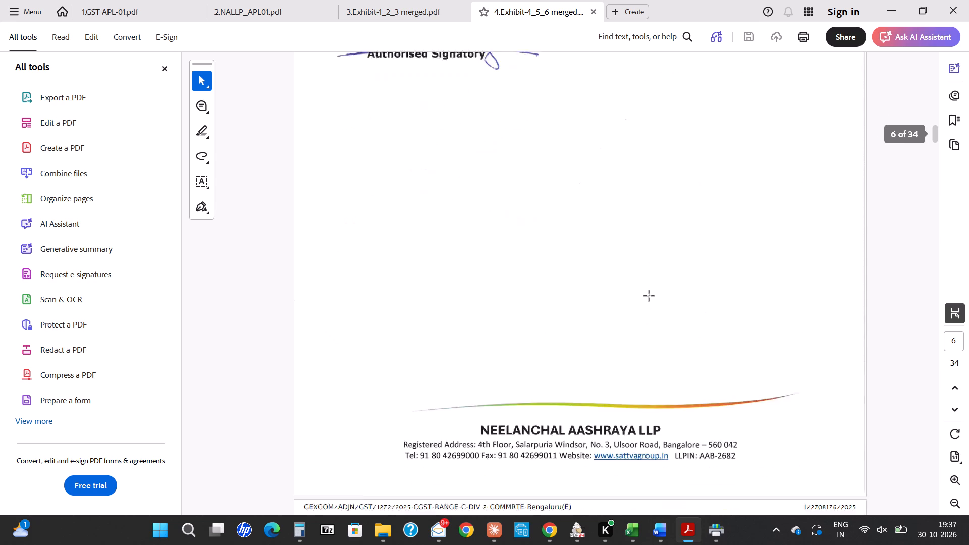
{"action": "scroll", "coordinate": [650, 296], "scroll_direction": "down", "scroll_amount": 5}
{"action": "key", "text": "ctrl+shift+Tab"}
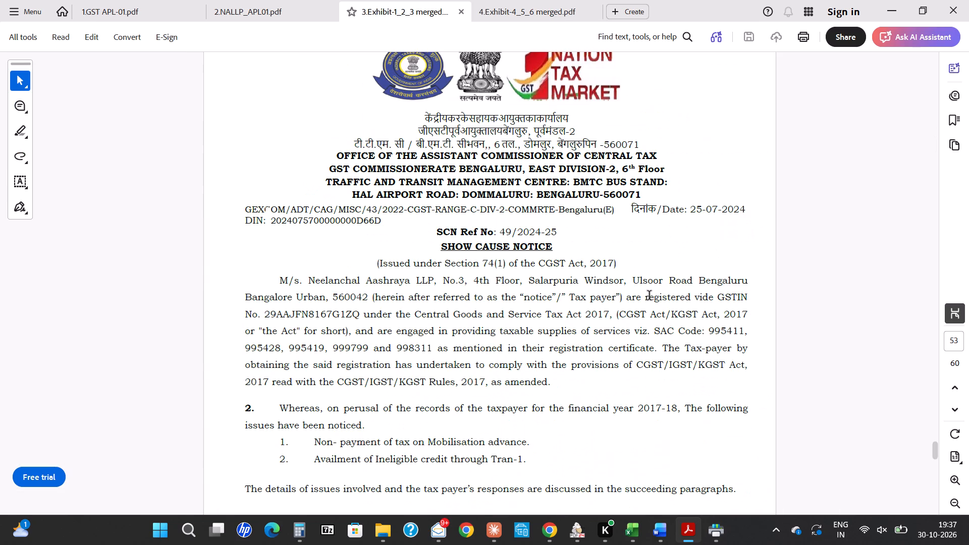
{"action": "key", "text": "ctrl+shift+Tab"}
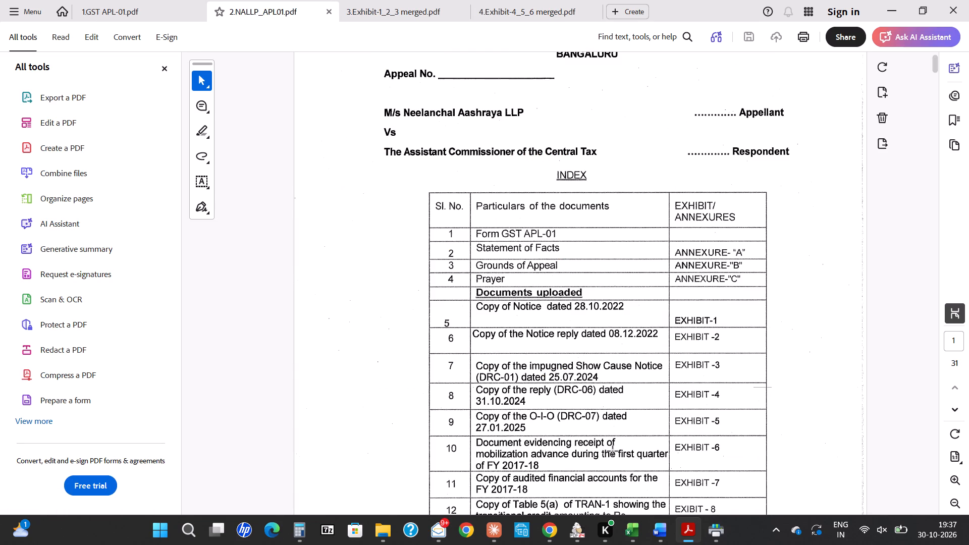
{"action": "key", "text": "ctrl+Tab"}
{"action": "scroll", "coordinate": [613, 452], "scroll_direction": "down", "scroll_amount": 4}
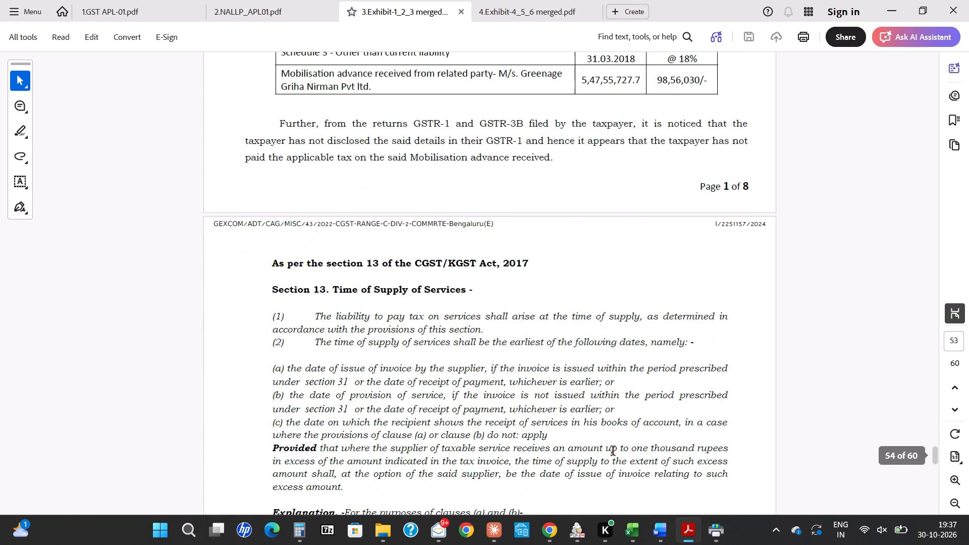
{"action": "key", "text": "ctrl+Tab"}
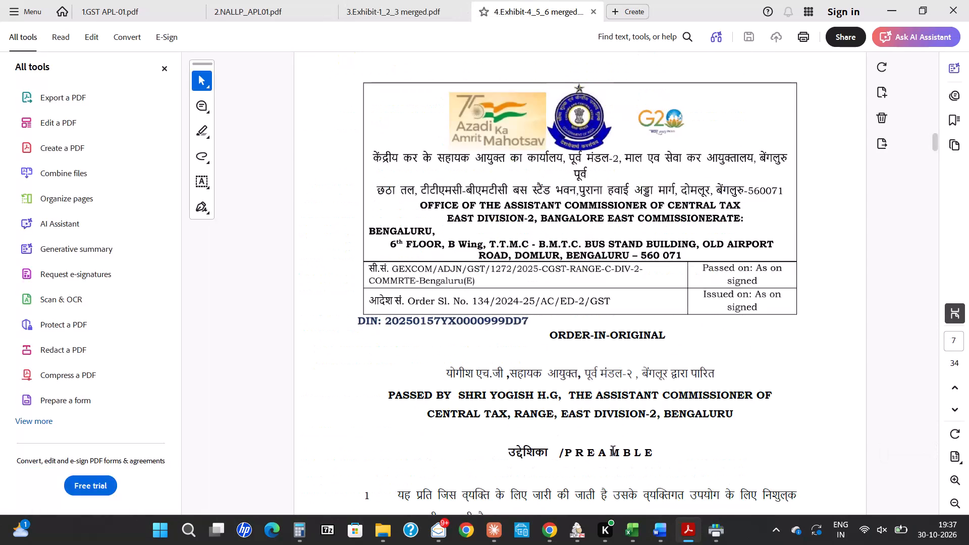
Look through the Order-in-Original in 4.Exhibit-4_5_6 merged to find the page where Exhibit-5 ends.
{"action": "scroll", "coordinate": [613, 452], "scroll_direction": "down", "scroll_amount": 6}
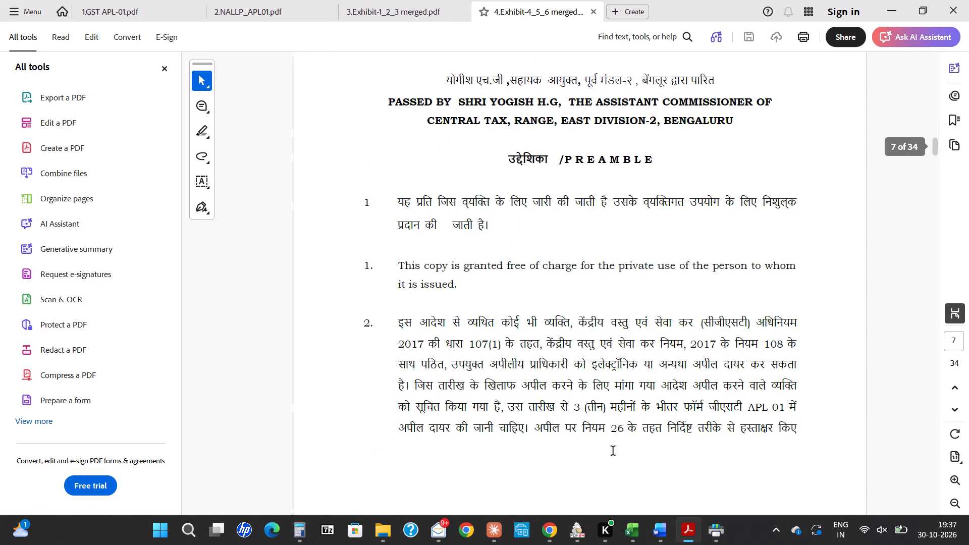
{"action": "scroll", "coordinate": [613, 452], "scroll_direction": "down", "scroll_amount": 9}
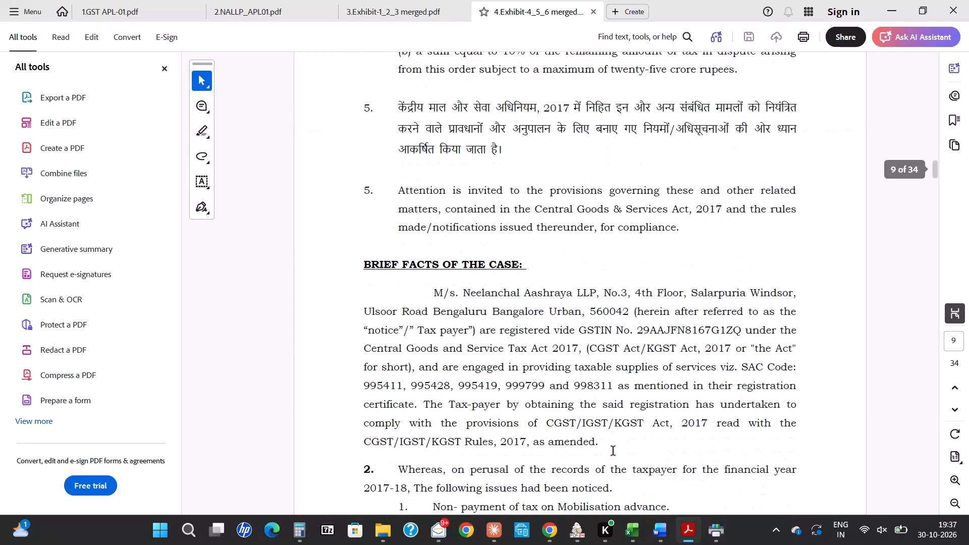
{"action": "scroll", "coordinate": [613, 452], "scroll_direction": "down", "scroll_amount": 19}
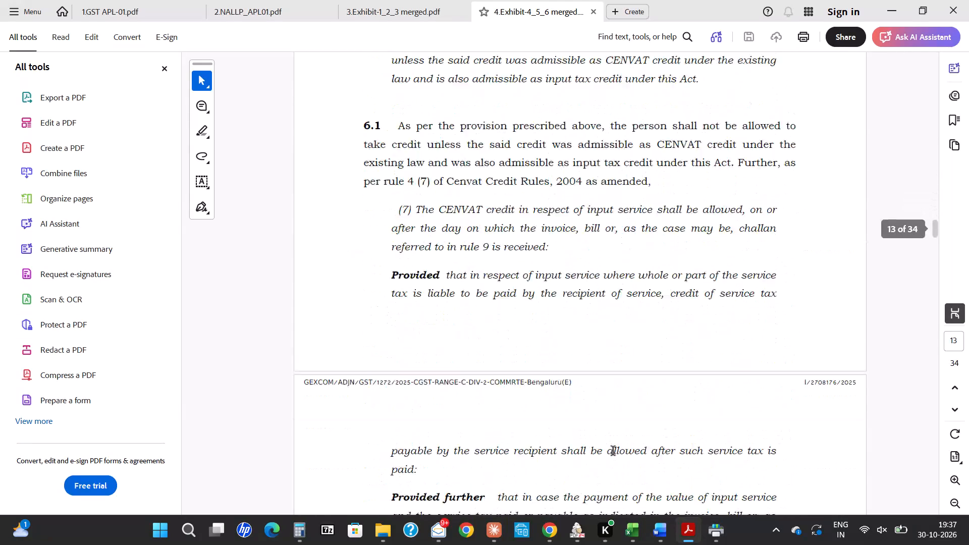
{"action": "scroll", "coordinate": [613, 452], "scroll_direction": "down", "scroll_amount": 3}
{"action": "scroll", "coordinate": [613, 452], "scroll_direction": "up", "scroll_amount": 20}
{"action": "scroll", "coordinate": [613, 452], "scroll_direction": "up", "scroll_amount": 12}
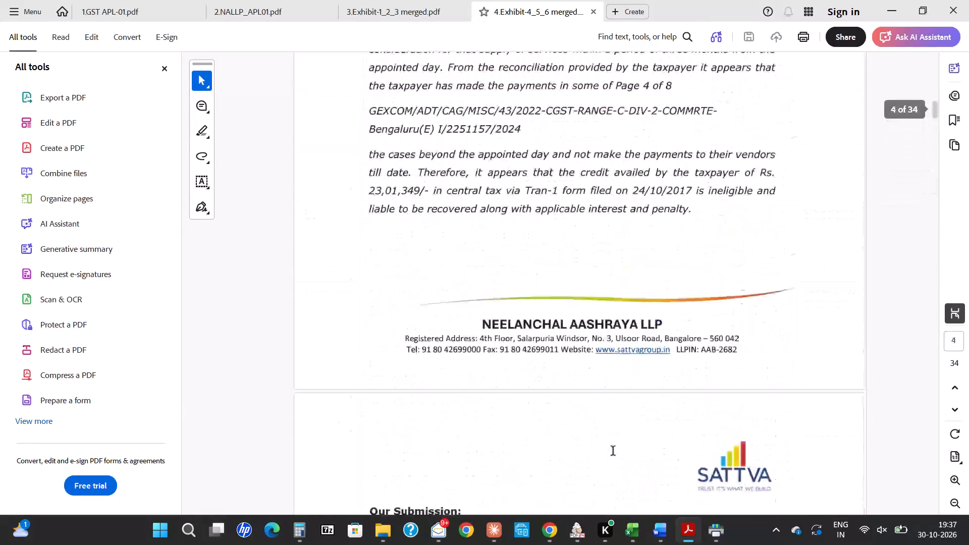
{"action": "scroll", "coordinate": [613, 452], "scroll_direction": "down", "scroll_amount": 18}
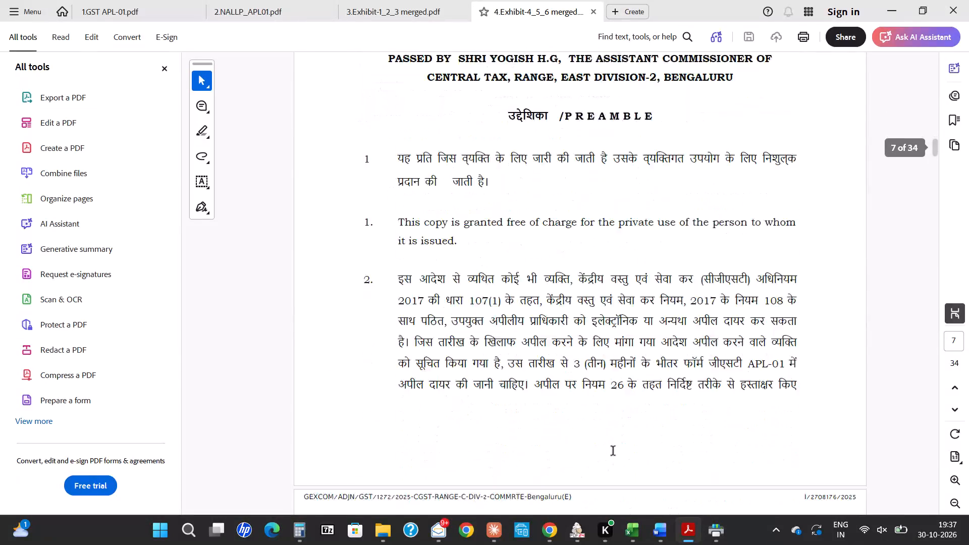
{"action": "scroll", "coordinate": [613, 452], "scroll_direction": "down", "scroll_amount": 5}
{"action": "scroll", "coordinate": [613, 452], "scroll_direction": "up", "scroll_amount": 12}
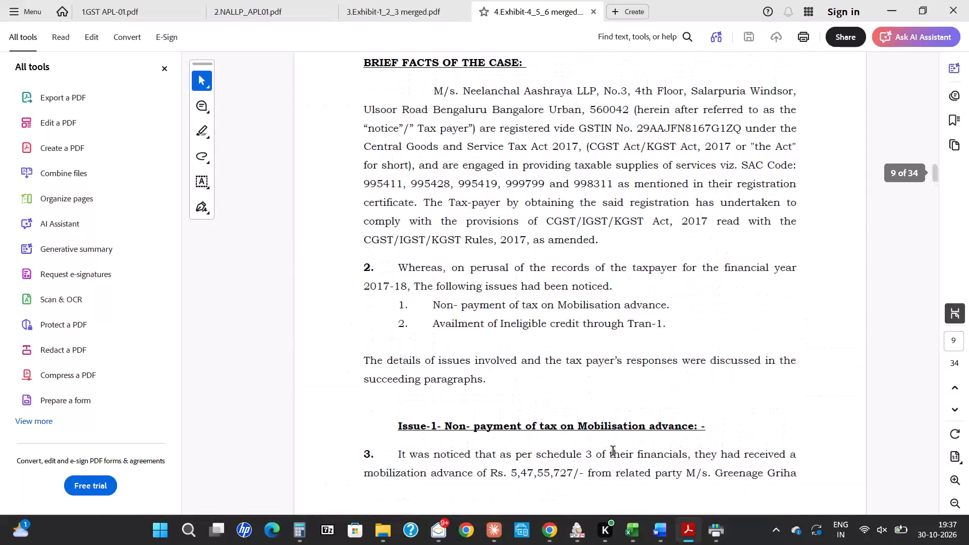
{"action": "scroll", "coordinate": [613, 452], "scroll_direction": "up", "scroll_amount": 3}
{"action": "scroll", "coordinate": [613, 452], "scroll_direction": "down", "scroll_amount": 5}
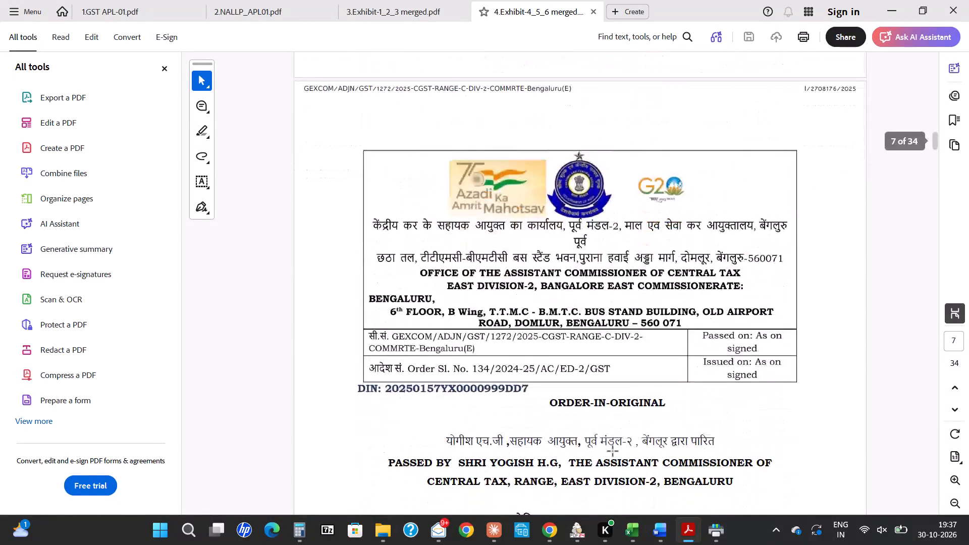
{"action": "scroll", "coordinate": [613, 452], "scroll_direction": "down", "scroll_amount": 20}
{"action": "scroll", "coordinate": [613, 452], "scroll_direction": "down", "scroll_amount": 4}
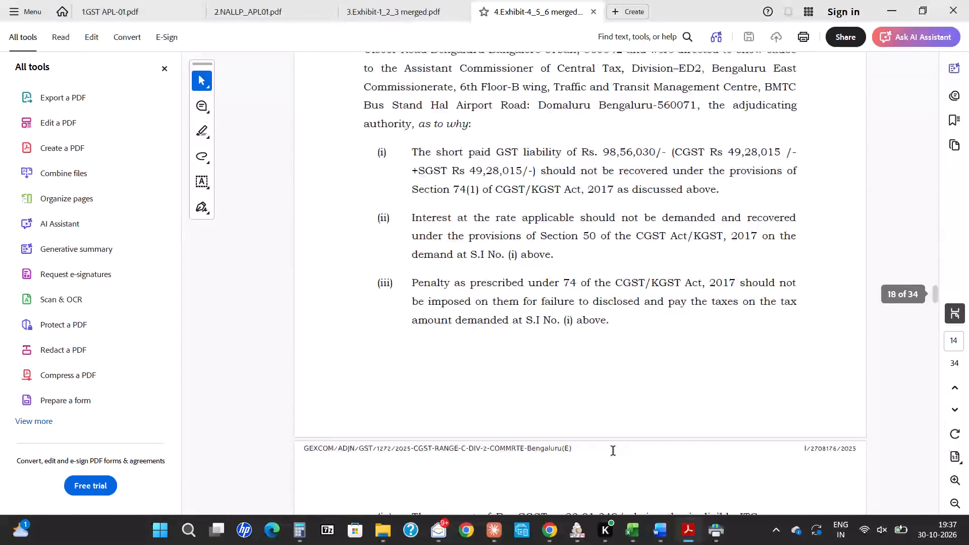
{"action": "scroll", "coordinate": [613, 452], "scroll_direction": "down", "scroll_amount": 18}
{"action": "scroll", "coordinate": [613, 452], "scroll_direction": "up", "scroll_amount": 1}
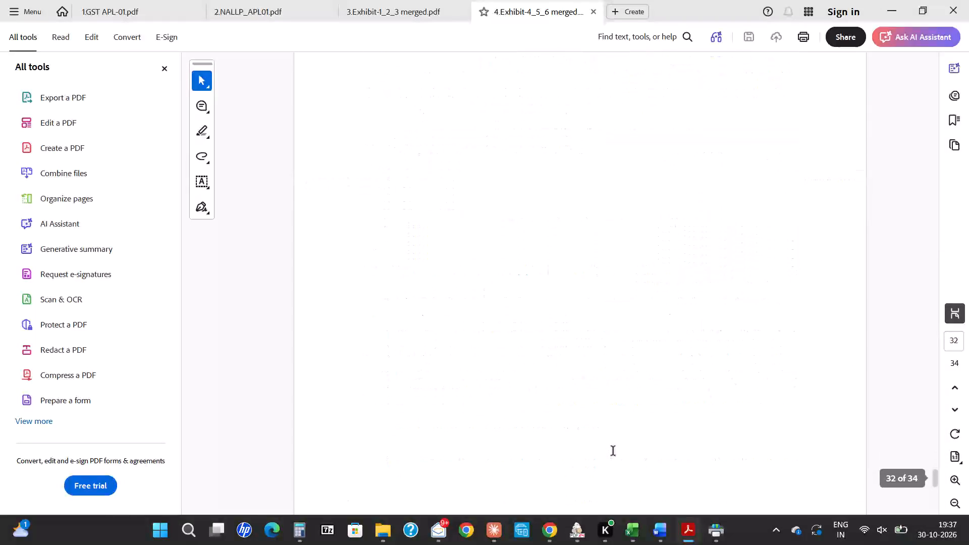
{"action": "scroll", "coordinate": [613, 452], "scroll_direction": "up", "scroll_amount": 1}
{"action": "scroll", "coordinate": [613, 452], "scroll_direction": "down", "scroll_amount": 2}
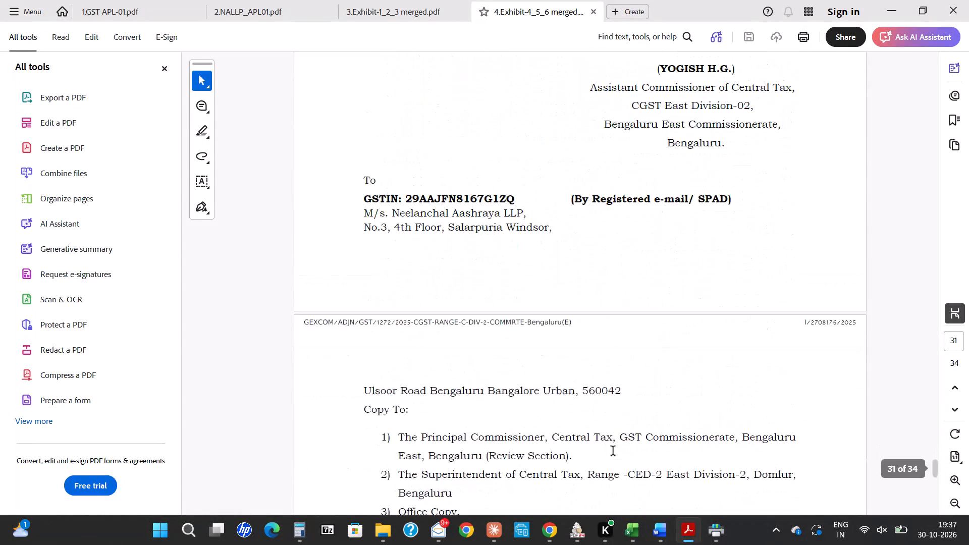
{"action": "scroll", "coordinate": [613, 452], "scroll_direction": "down", "scroll_amount": 1}
Examine the tax demands and penalties confirmed for Issue-1 and Issue-2 at the end of the Order-in-Original.
{"action": "scroll", "coordinate": [613, 452], "scroll_direction": "up", "scroll_amount": 3}
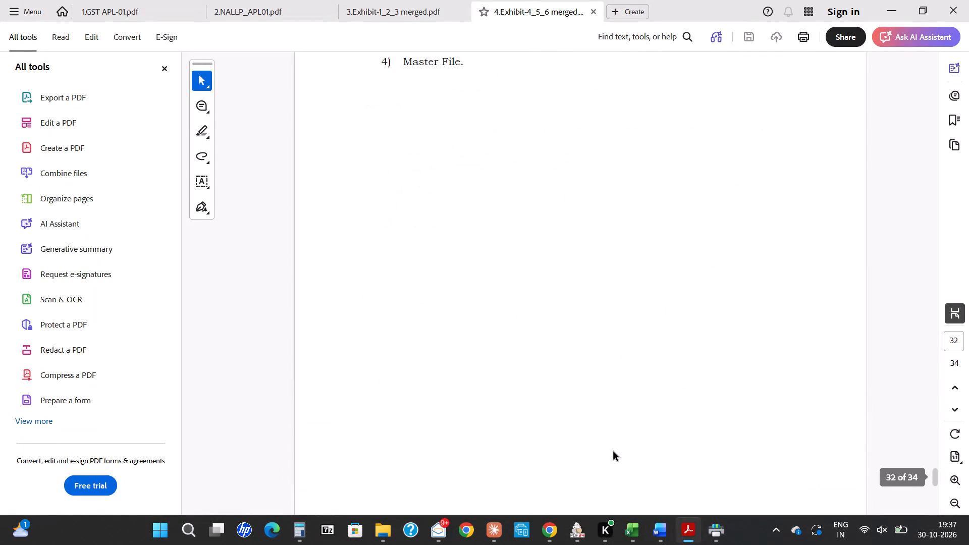
{"action": "scroll", "coordinate": [613, 452], "scroll_direction": "up", "scroll_amount": 7}
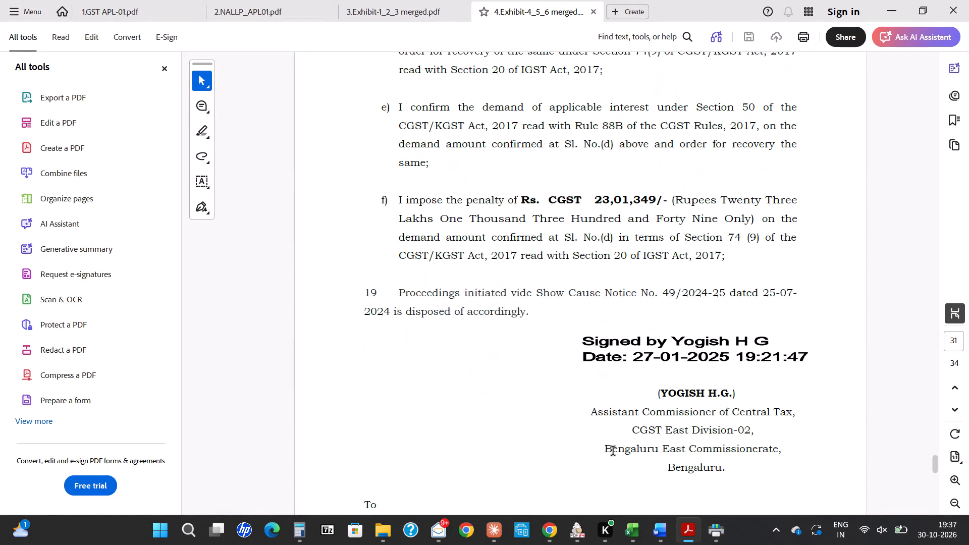
{"action": "scroll", "coordinate": [613, 452], "scroll_direction": "up", "scroll_amount": 2}
{"action": "scroll", "coordinate": [614, 325], "scroll_direction": "up", "scroll_amount": 1}
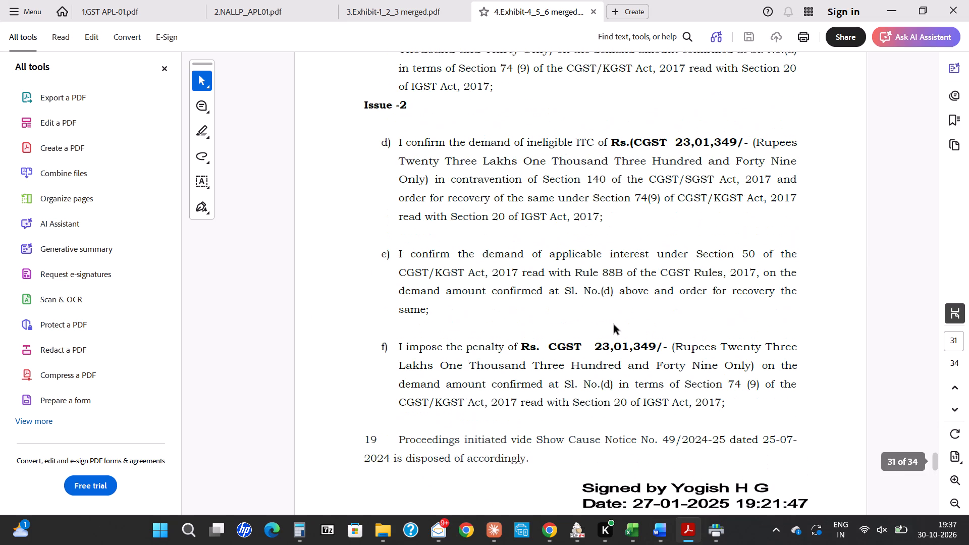
{"action": "scroll", "coordinate": [614, 325], "scroll_direction": "up", "scroll_amount": 6}
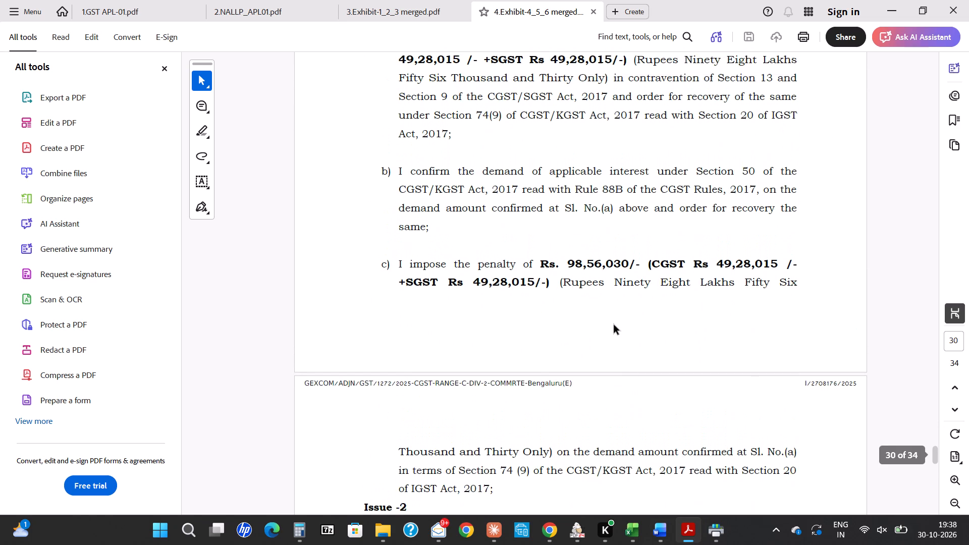
{"action": "scroll", "coordinate": [614, 325], "scroll_direction": "up", "scroll_amount": 1}
Add the Issue-1 tax demand of 9856030 and the Issue-2 ITC demand of 2301349 in Calculator, closing it when done.
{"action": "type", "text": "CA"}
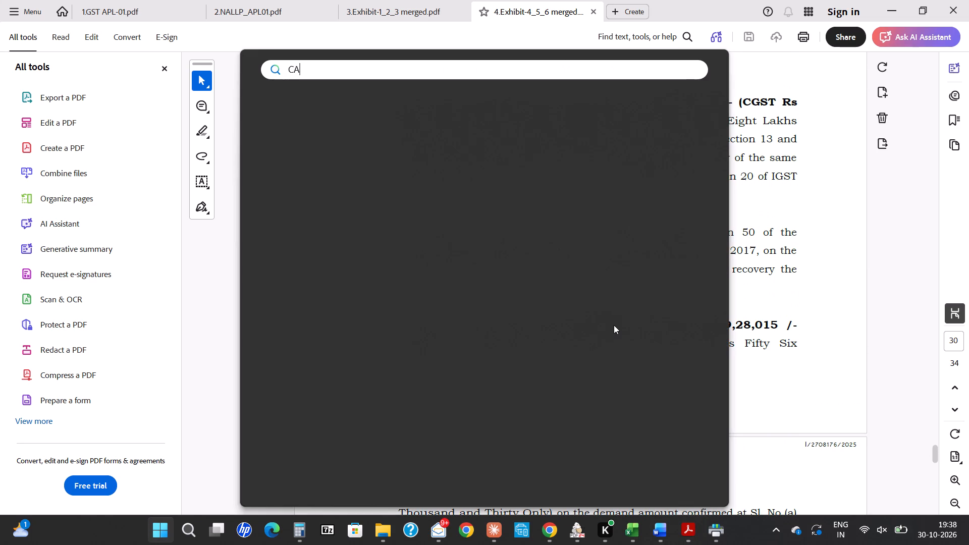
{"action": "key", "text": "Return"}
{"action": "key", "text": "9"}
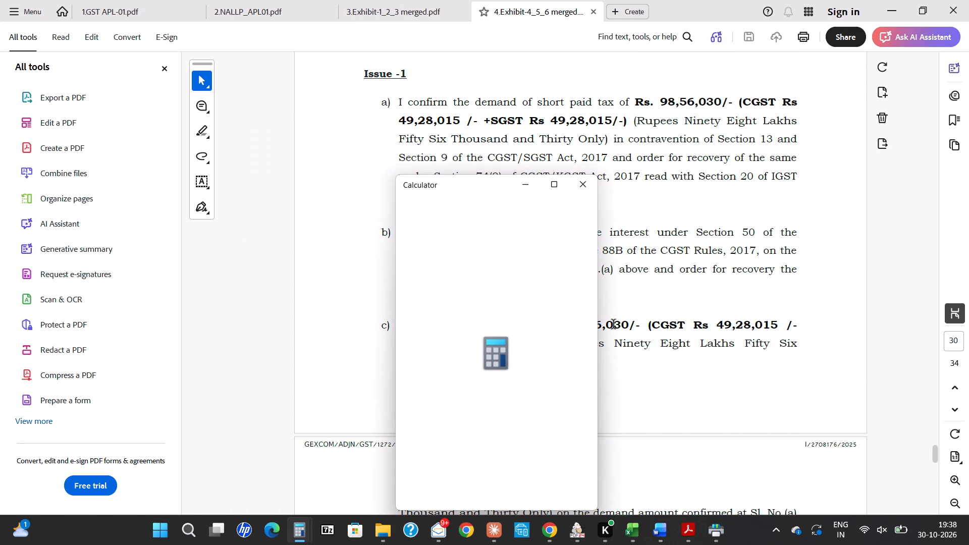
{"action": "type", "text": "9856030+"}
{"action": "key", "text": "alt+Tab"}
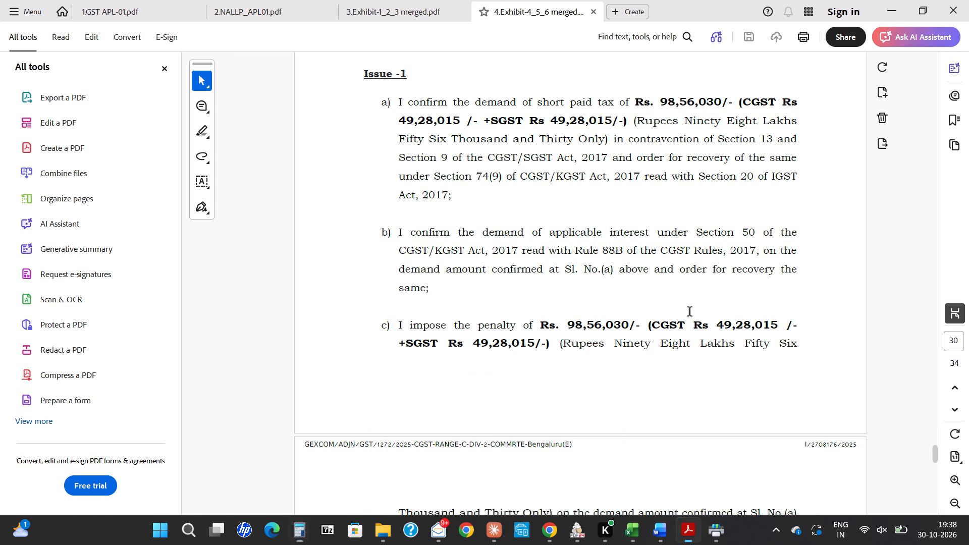
{"action": "scroll", "coordinate": [690, 312], "scroll_direction": "down", "scroll_amount": 1}
{"action": "key", "text": "alt+Tab"}
{"action": "key", "text": "alt+Tab"}
{"action": "scroll", "coordinate": [690, 312], "scroll_direction": "down", "scroll_amount": 2}
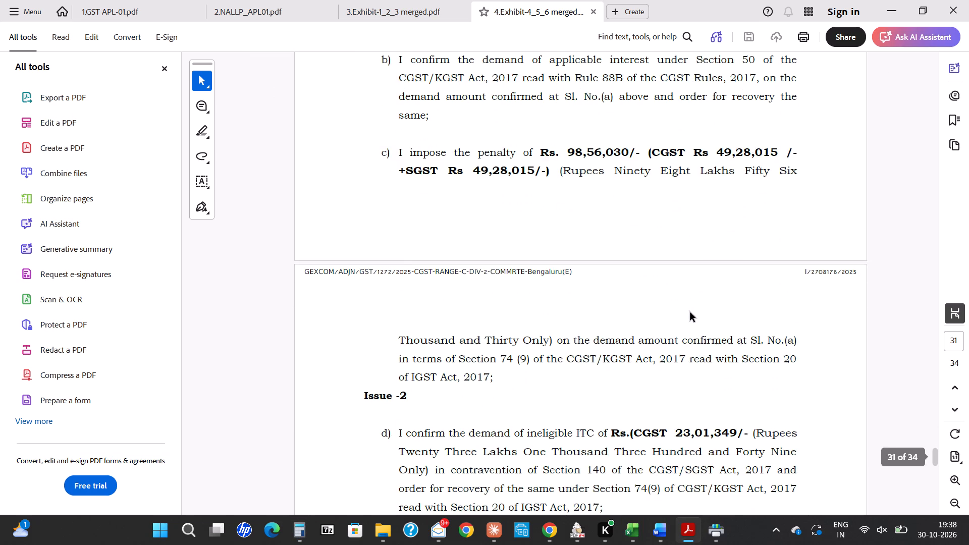
{"action": "scroll", "coordinate": [690, 312], "scroll_direction": "down", "scroll_amount": 1}
{"action": "key", "text": "alt+Tab"}
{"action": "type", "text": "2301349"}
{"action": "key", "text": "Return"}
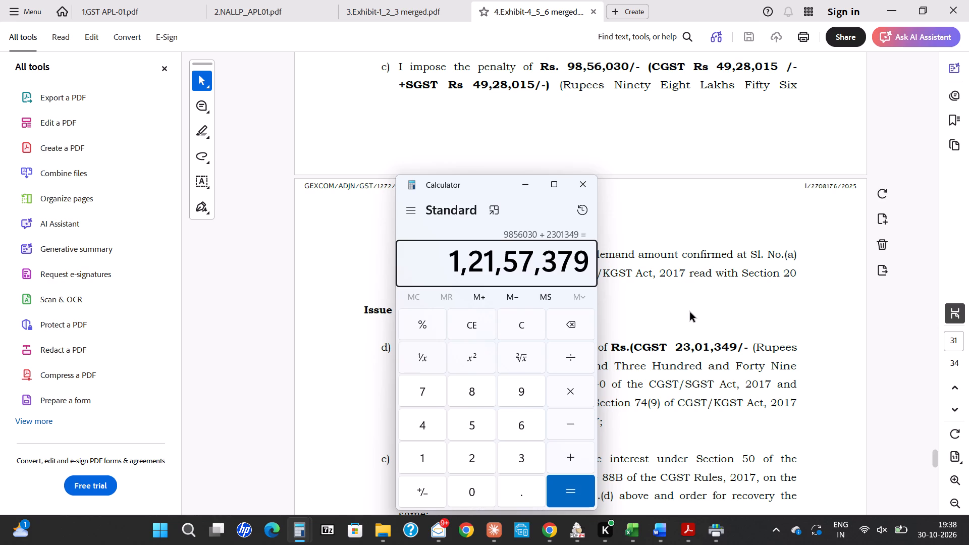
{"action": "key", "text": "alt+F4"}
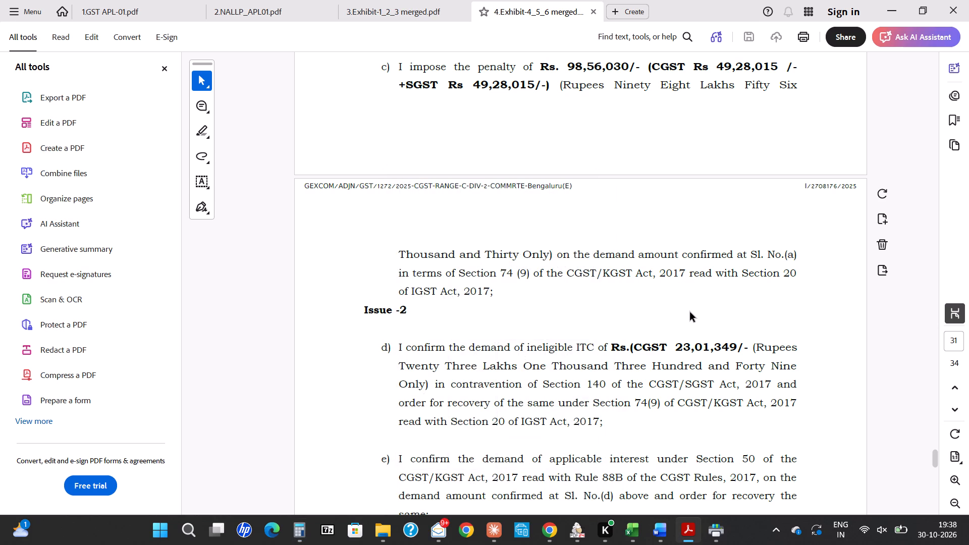
Print pages 7-32 of 4.Exhibit-4_5_6 merged, the Exhibit-5 Order-in-Original.
{"action": "scroll", "coordinate": [690, 312], "scroll_direction": "down", "scroll_amount": 5}
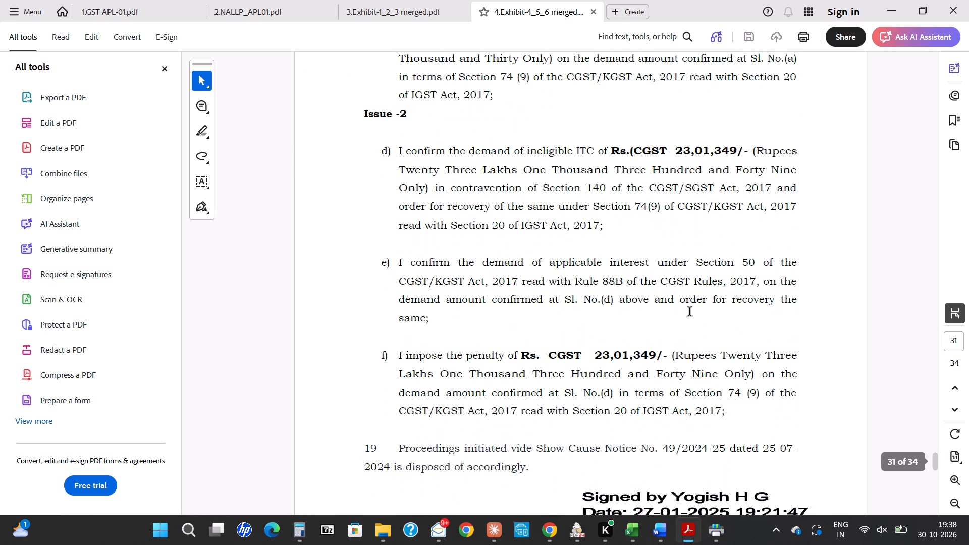
{"action": "scroll", "coordinate": [690, 312], "scroll_direction": "down", "scroll_amount": 10}
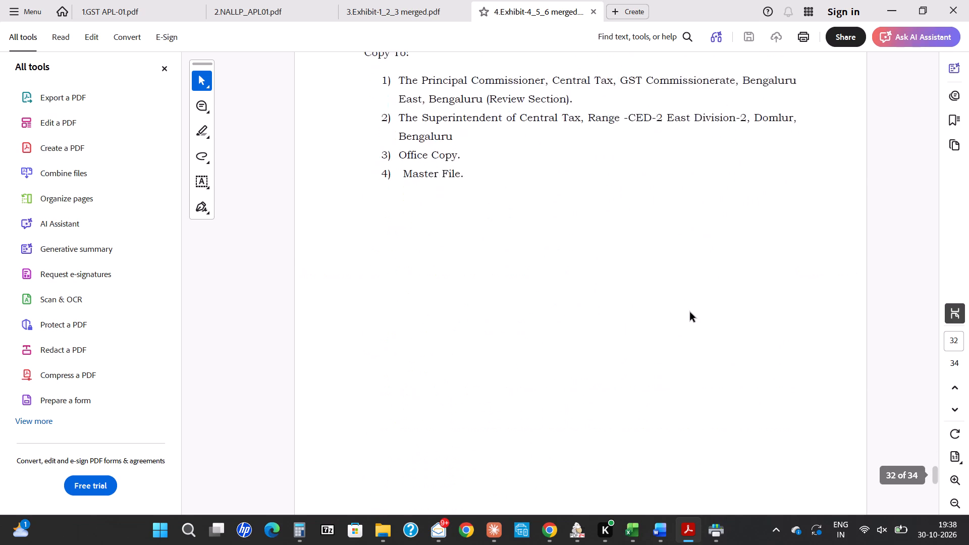
{"action": "scroll", "coordinate": [690, 312], "scroll_direction": "down", "scroll_amount": 2}
{"action": "key", "text": "ctrl+p"}
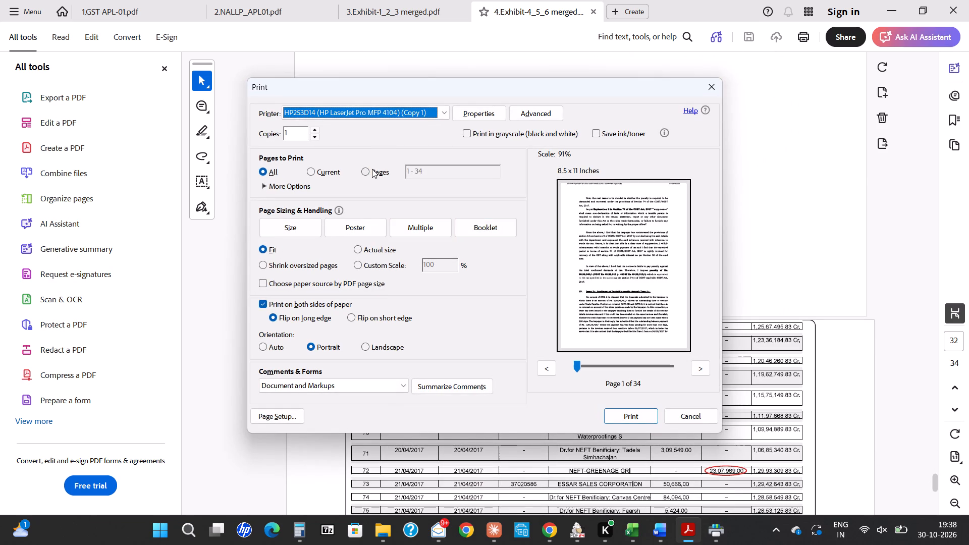
{"action": "left_click", "coordinate": [372, 169]}
{"action": "left_click_drag", "start_coordinate": [418, 169], "coordinate": [429, 169]}
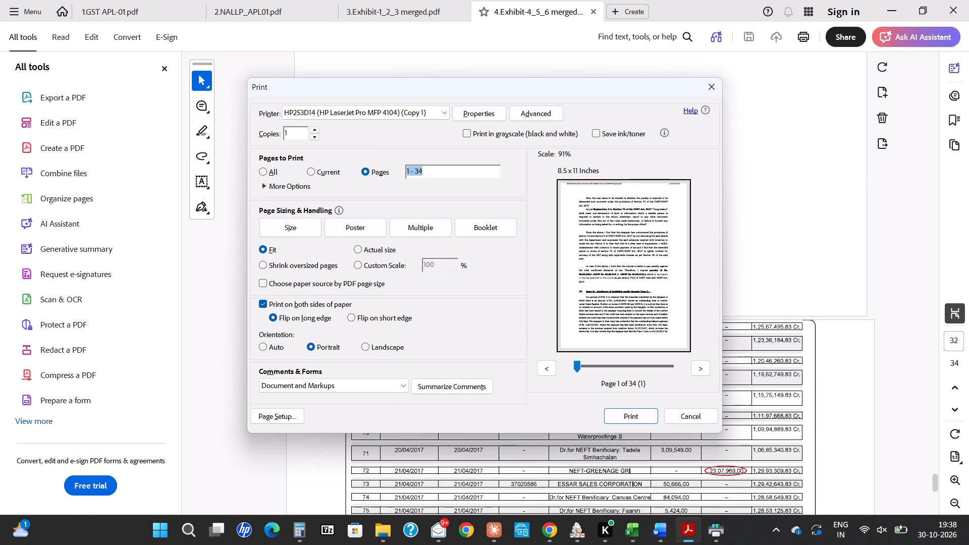
{"action": "type", "text": "7-32"}
{"action": "key", "text": "Return"}
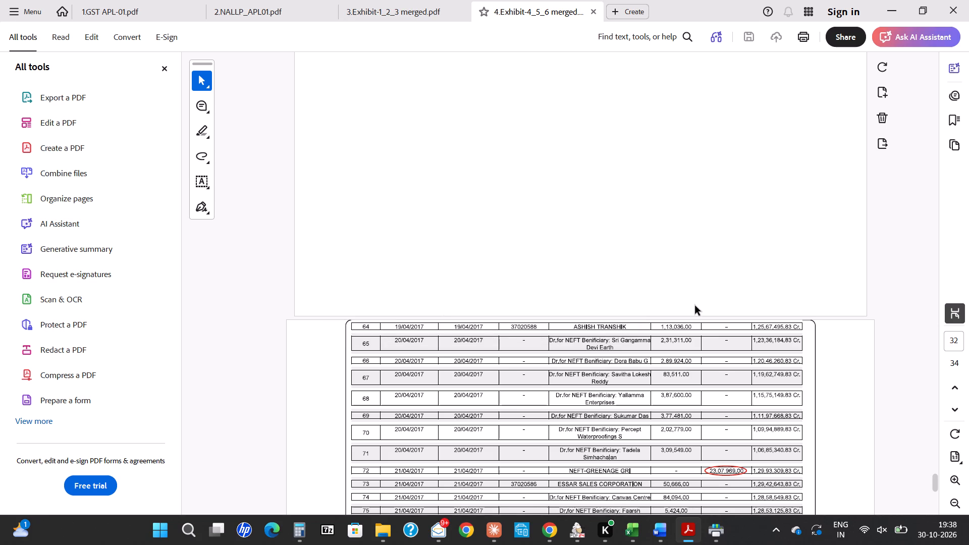
Check the Exhibit-6 entry in the appeal index against the remaining bank statement pages of 4.Exhibit-4_5_6 merged.
{"action": "key", "text": "ctrl+shift+Tab"}
{"action": "key", "text": "ctrl+shift+Tab"}
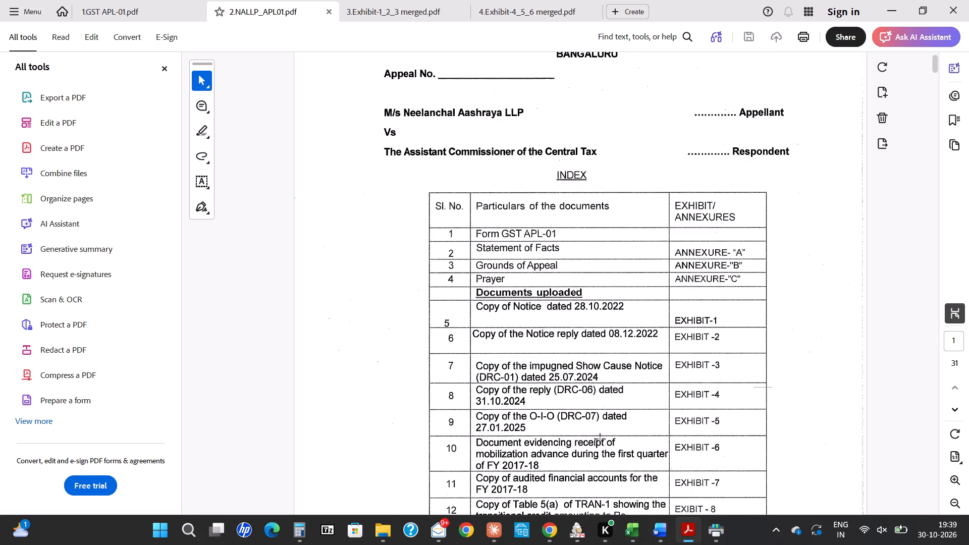
{"action": "key", "text": "ctrl+Tab"}
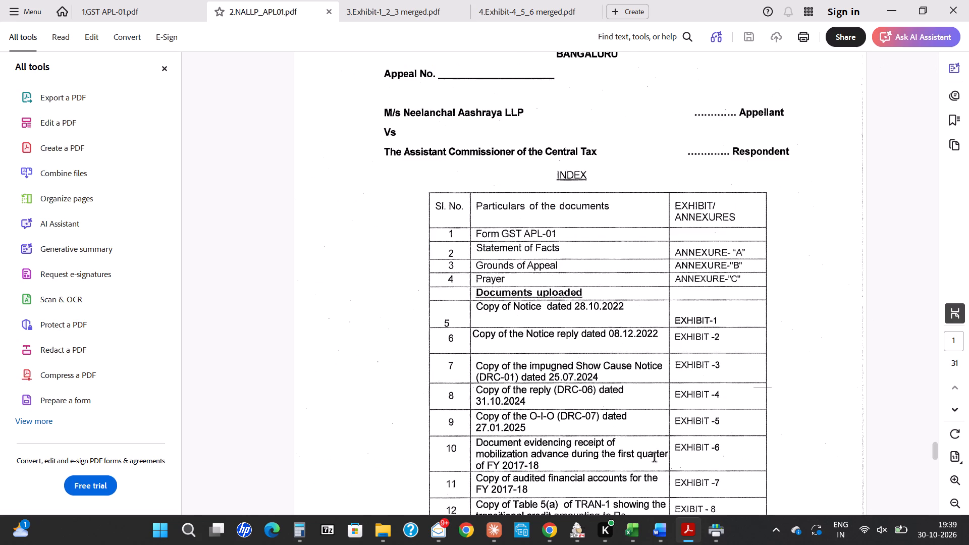
{"action": "key", "text": "ctrl+Tab"}
{"action": "scroll", "coordinate": [655, 458], "scroll_direction": "down", "scroll_amount": 6}
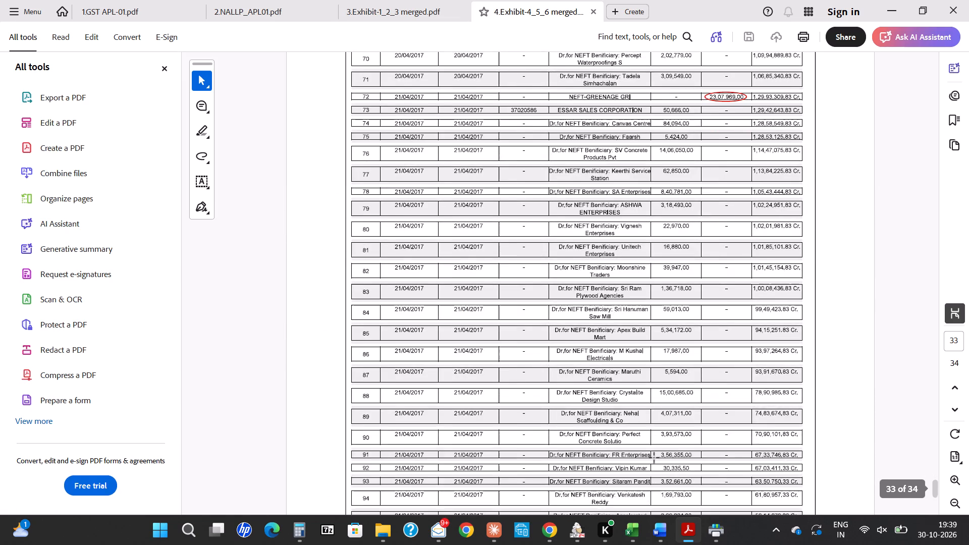
{"action": "scroll", "coordinate": [655, 458], "scroll_direction": "down", "scroll_amount": 13}
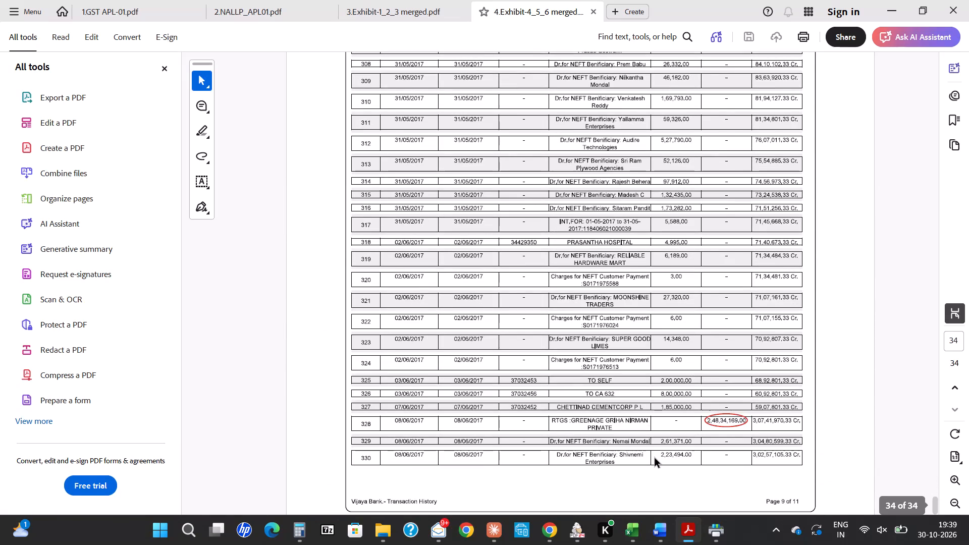
Print pages 33-34 of 4.Exhibit-4_5_6 merged, the Exhibit-6 bank statement showing mobilization advance receipts.
{"action": "key", "text": "ctrl+p"}
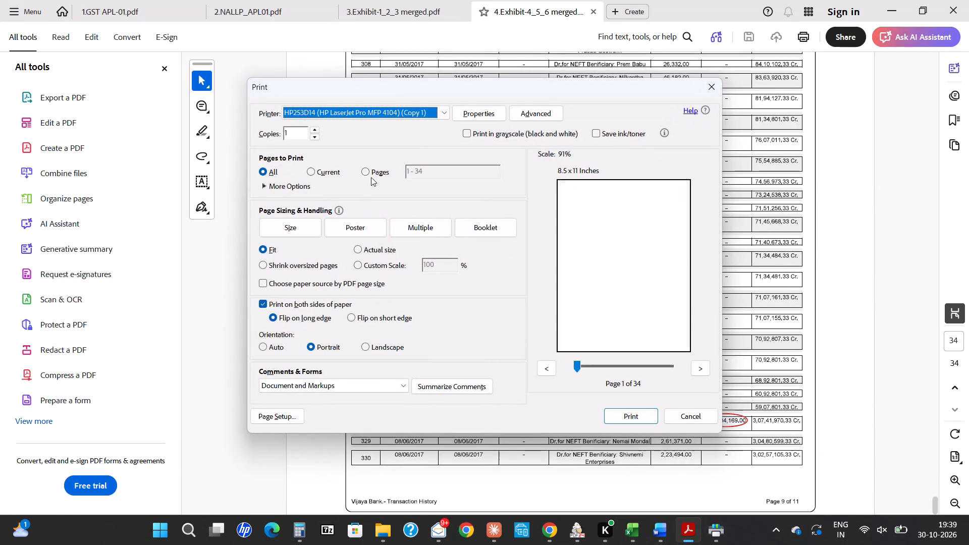
{"action": "left_click", "coordinate": [364, 167]}
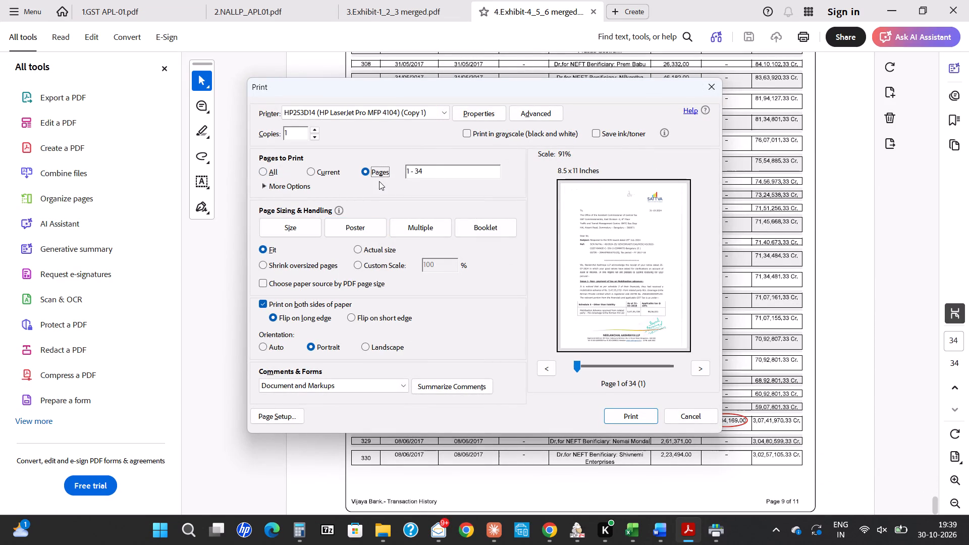
{"action": "left_click", "coordinate": [442, 172]}
{"action": "key", "text": "End"}
{"action": "key", "text": "Home"}
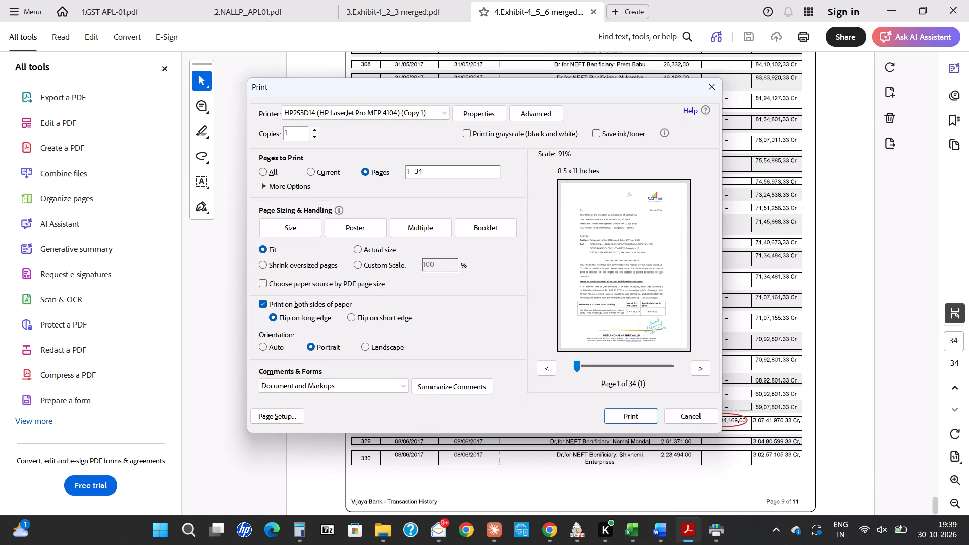
{"action": "key", "text": "Delete"}
{"action": "type", "text": "33"}
{"action": "key", "text": "Return"}
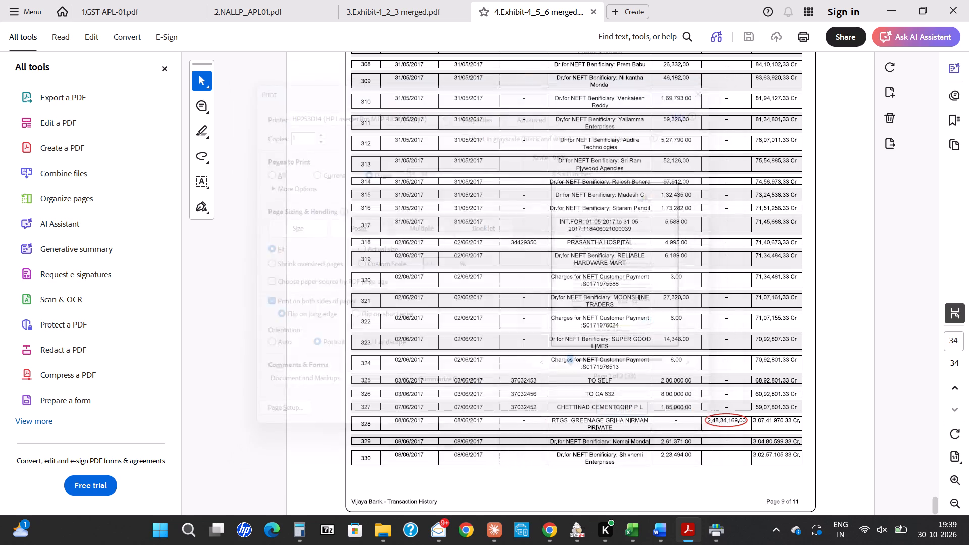
Open 5.Exhibit-7 from the NELANCHAL folder and print all its pages.
{"action": "key", "text": "alt+Tab"}
{"action": "key", "text": "alt+Tab"}
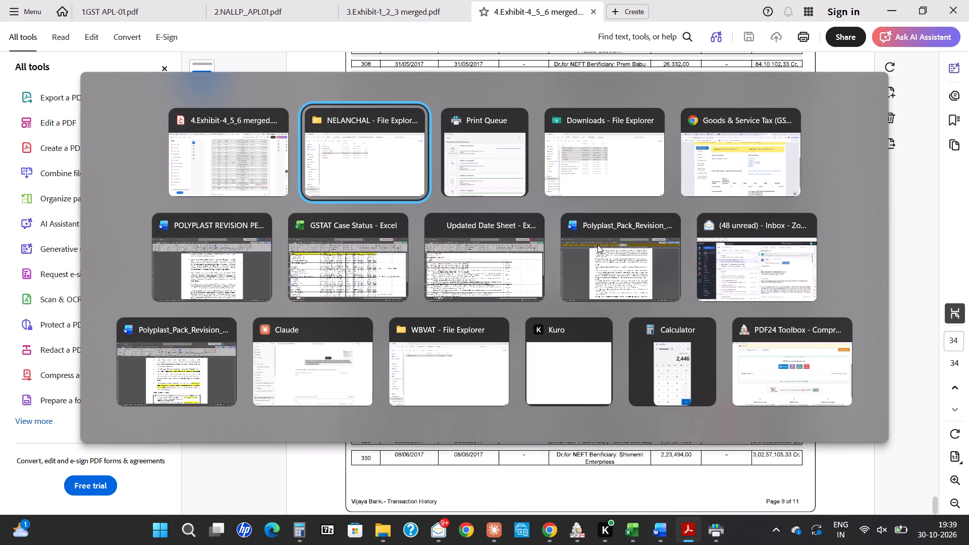
{"action": "key", "text": "Down"}
{"action": "key", "text": "Return"}
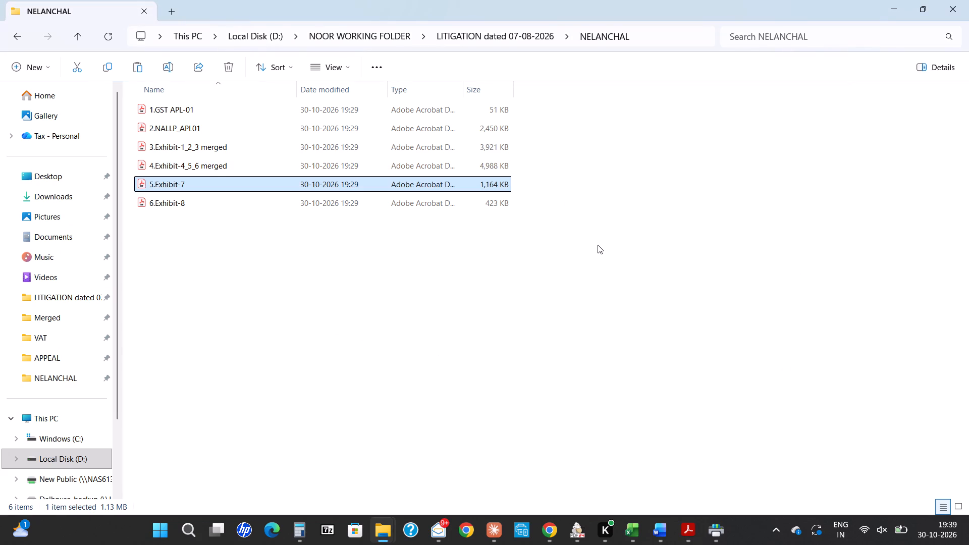
{"action": "key", "text": "ctrl+p"}
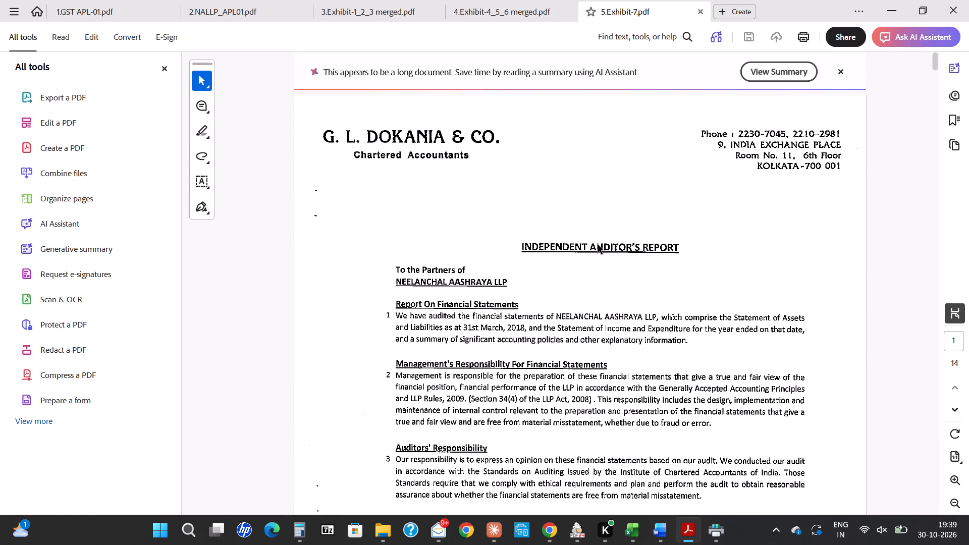
{"action": "key", "text": "Return"}
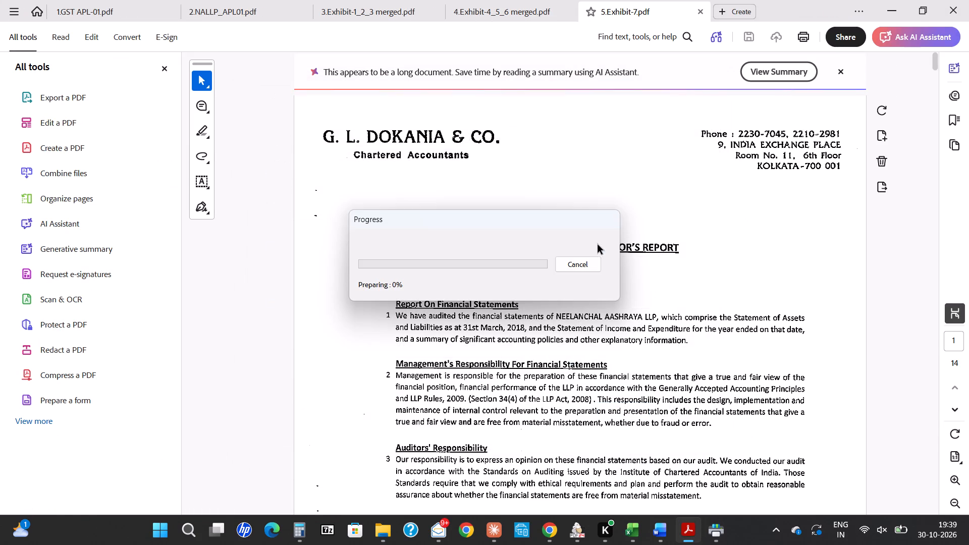
Open 6.Exhibit-8, the GST TRAN-1 table, from the NELANCHAL folder and print it.
{"action": "key", "text": "alt+Tab"}
{"action": "key", "text": "alt+Tab"}
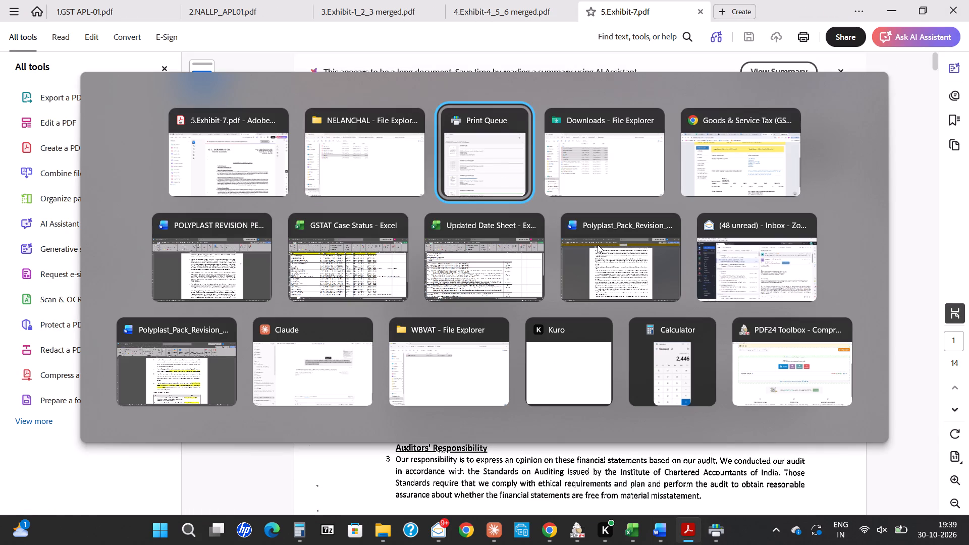
{"action": "key", "text": "alt+Left"}
{"action": "key", "text": "Down"}
{"action": "key", "text": "Return"}
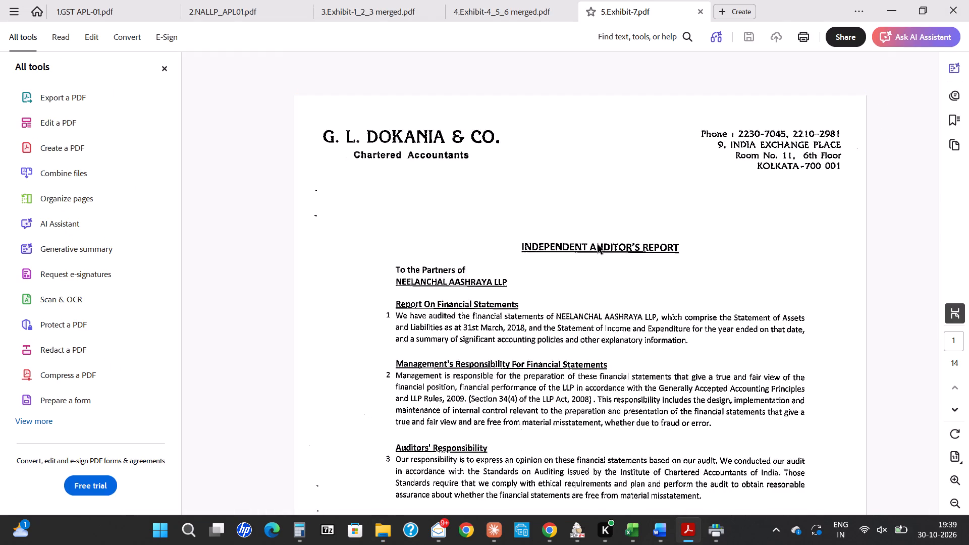
{"action": "key", "text": "ctrl+p"}
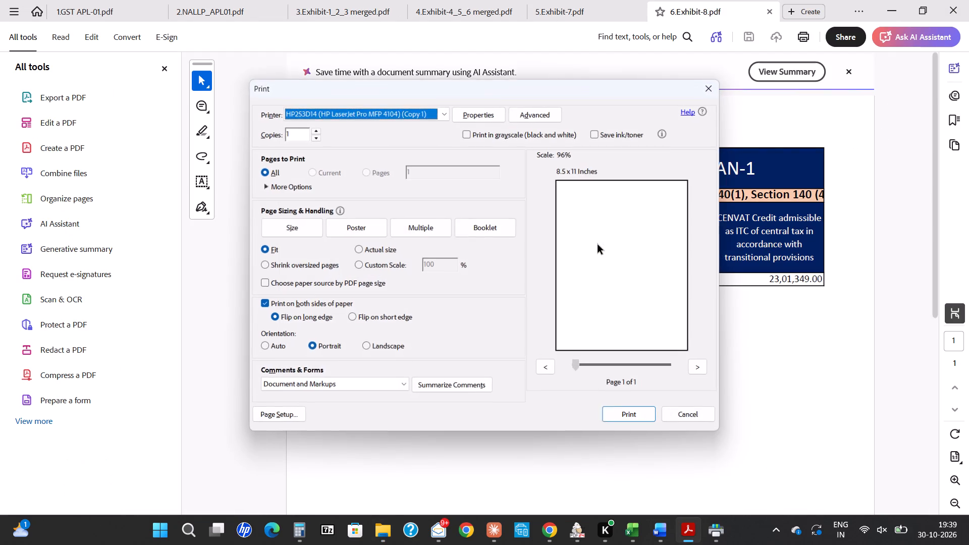
{"action": "key", "text": "Return"}
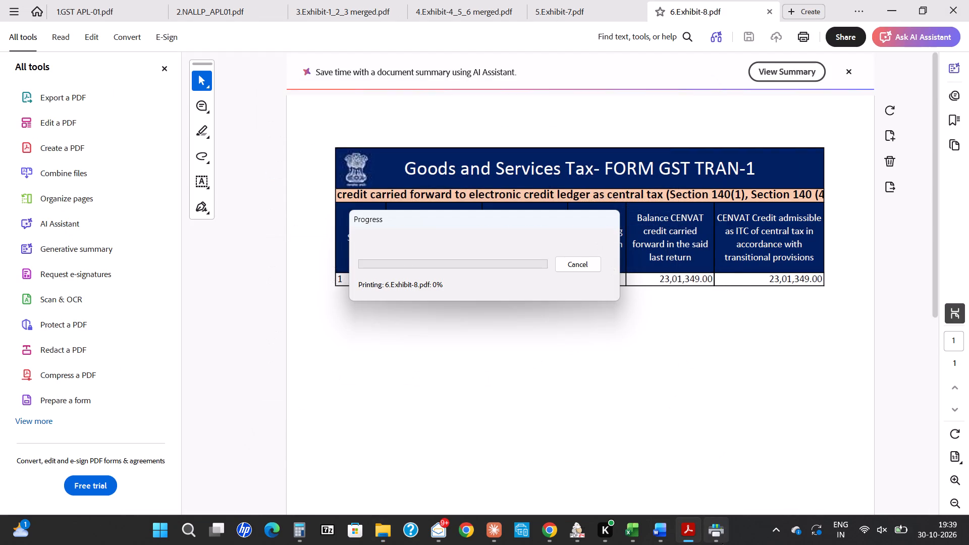
Review the print queue for the progress of the submitted exhibit print jobs.
{"action": "left_click", "coordinate": [722, 543]}
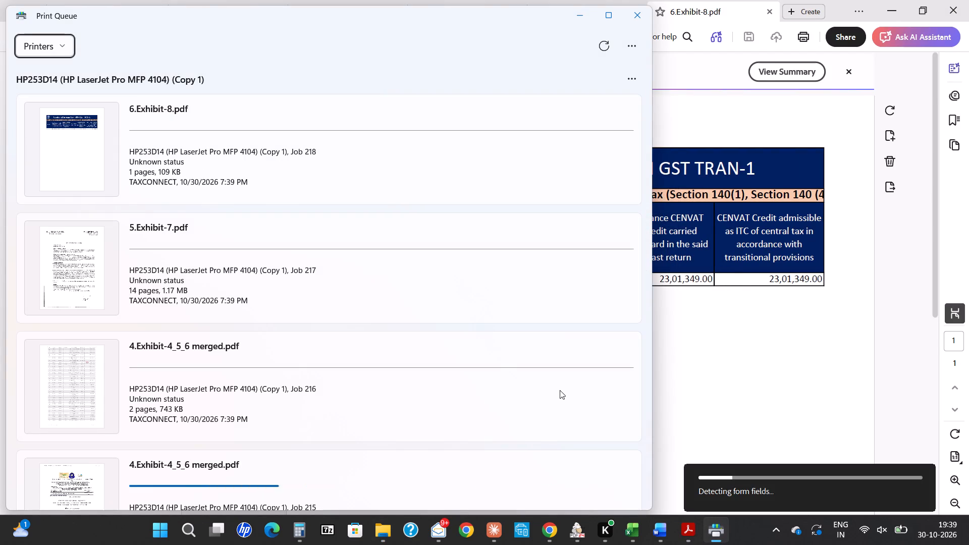
{"action": "scroll", "coordinate": [574, 247], "scroll_direction": "down", "scroll_amount": 3}
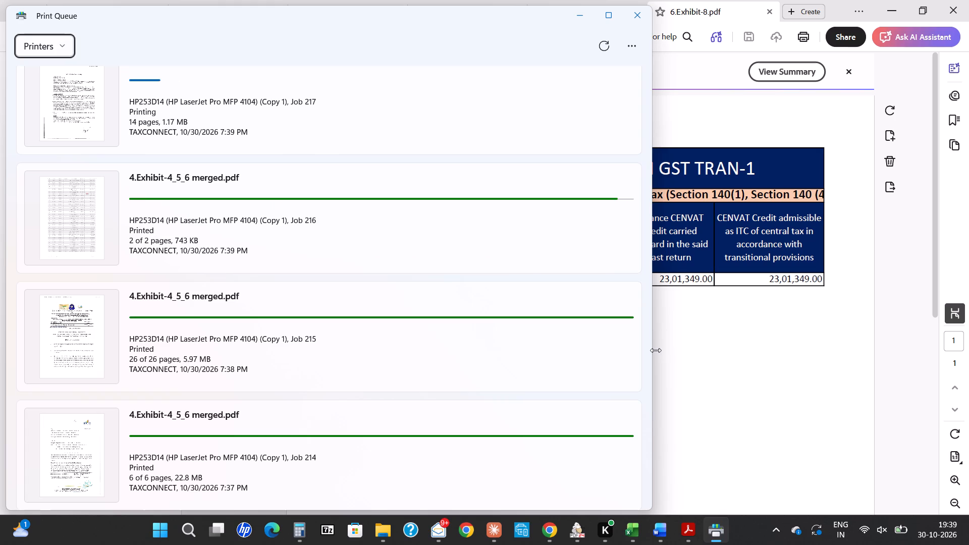
{"action": "scroll", "coordinate": [656, 350], "scroll_direction": "up", "scroll_amount": 1}
{"action": "scroll", "coordinate": [620, 238], "scroll_direction": "up", "scroll_amount": 2}
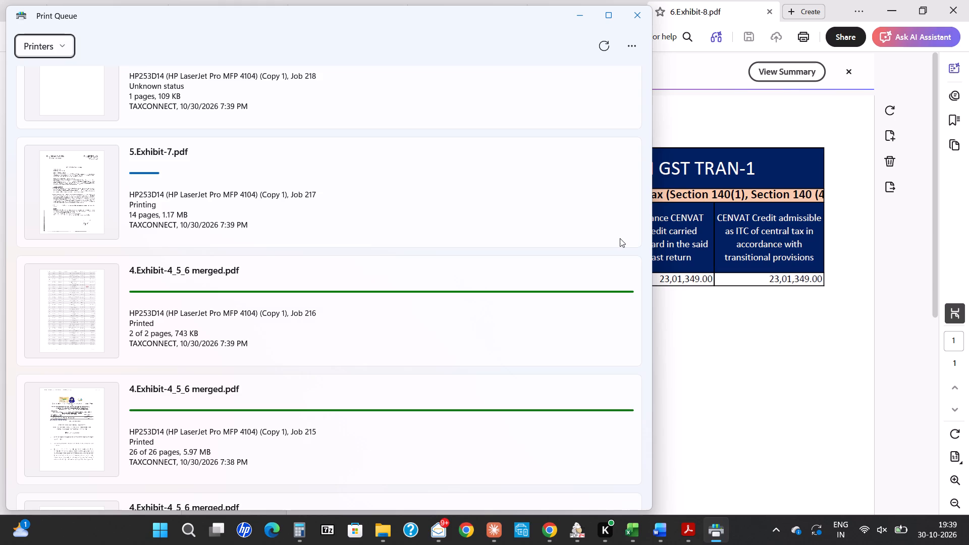
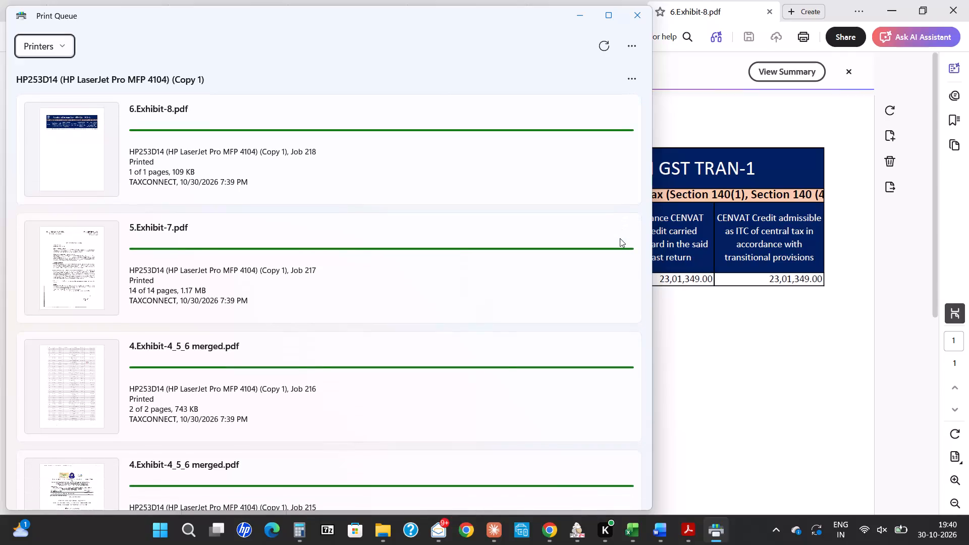
Close the print queue and check the list of exhibits in the appeal index of 2.NALLP_APL01.
{"action": "left_click", "coordinate": [632, 19]}
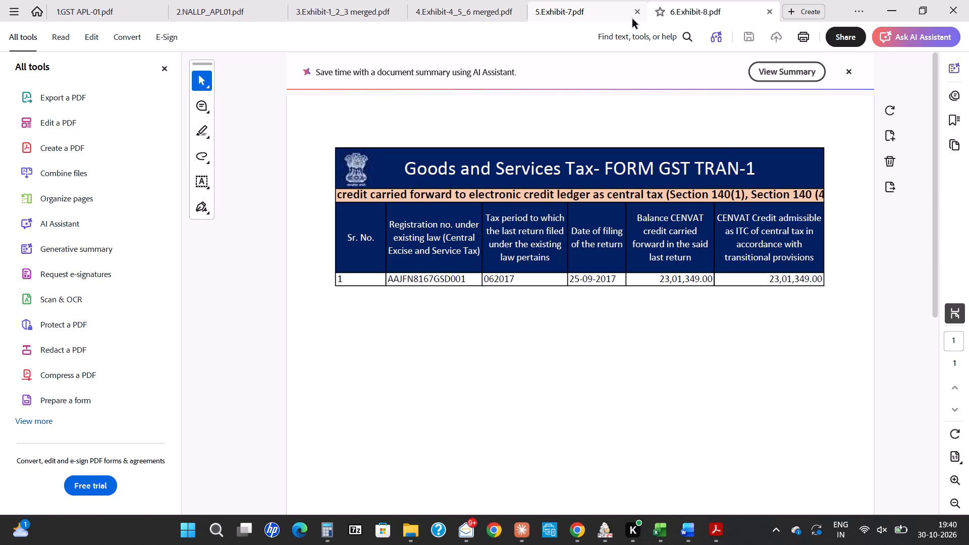
{"action": "left_click", "coordinate": [632, 19]}
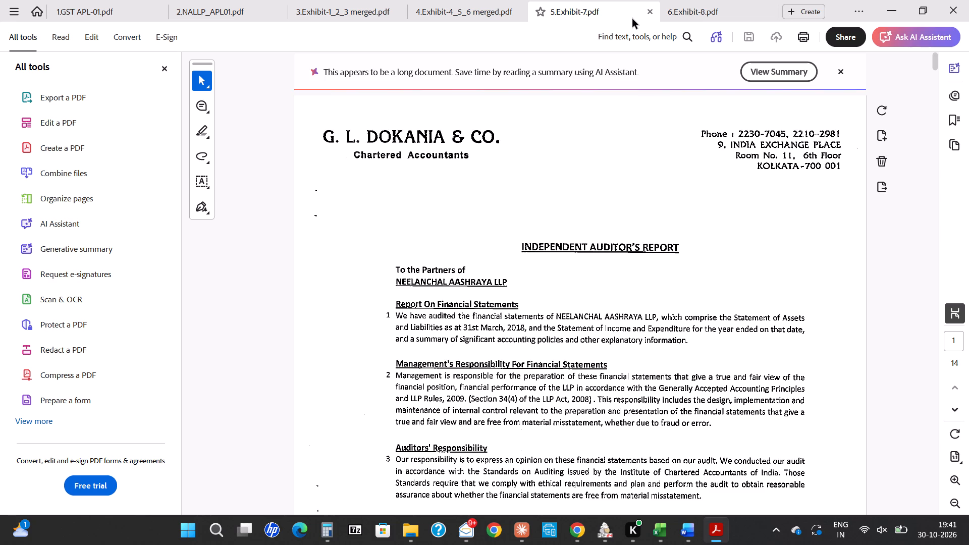
{"action": "left_click", "coordinate": [247, 10]}
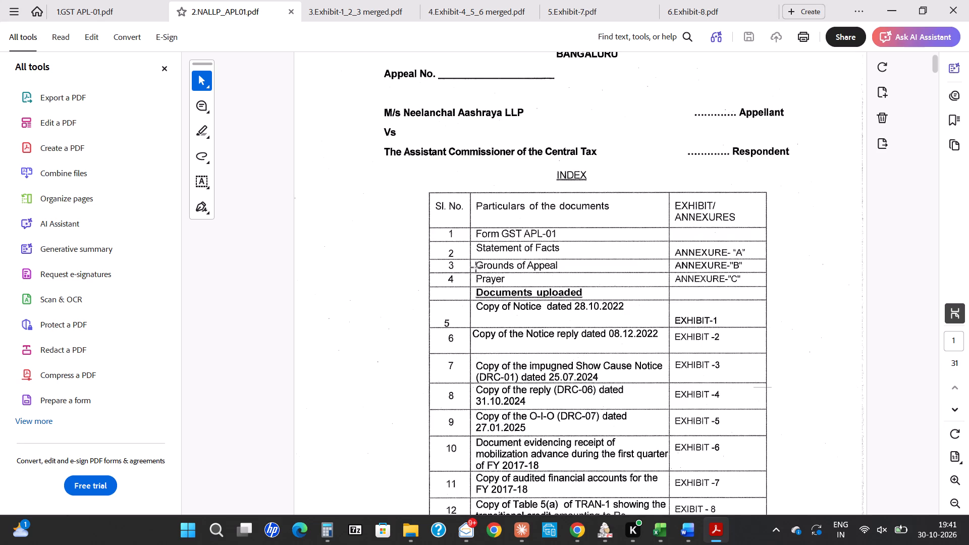
{"action": "double_click", "coordinate": [476, 268]}
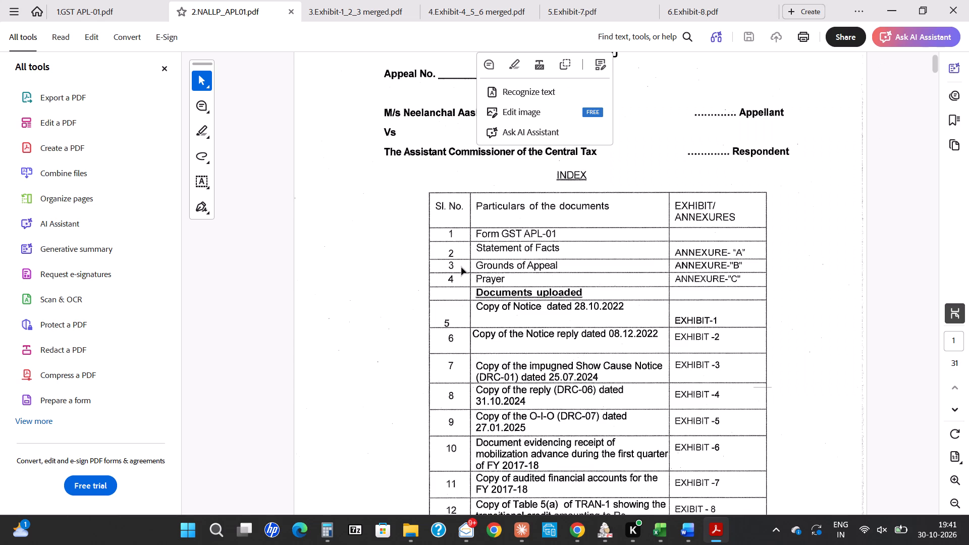
Examine the show cause notice dated 25-07-2024 at the end of 3.Exhibit-1_2_3 merged.
{"action": "left_click", "coordinate": [354, 3]}
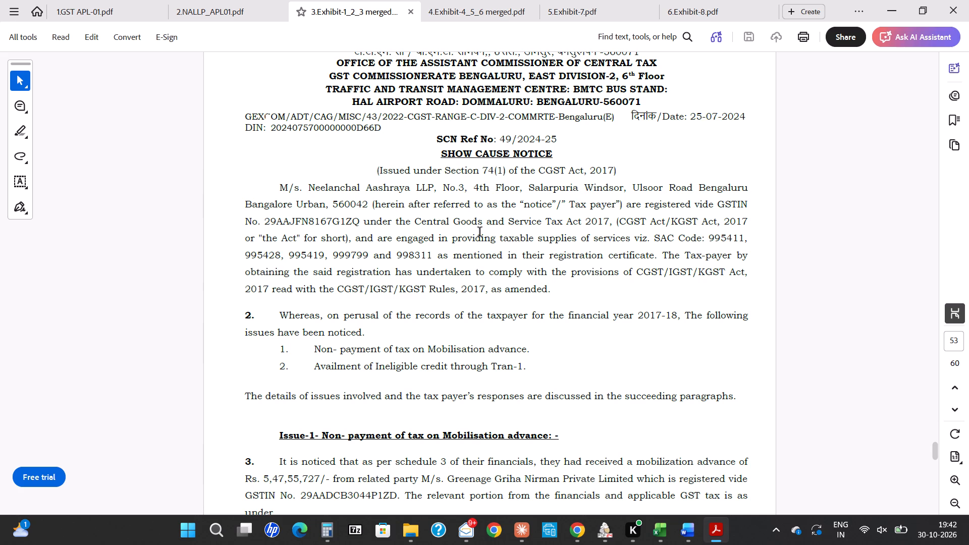
{"action": "scroll", "coordinate": [536, 251], "scroll_direction": "down", "scroll_amount": 1}
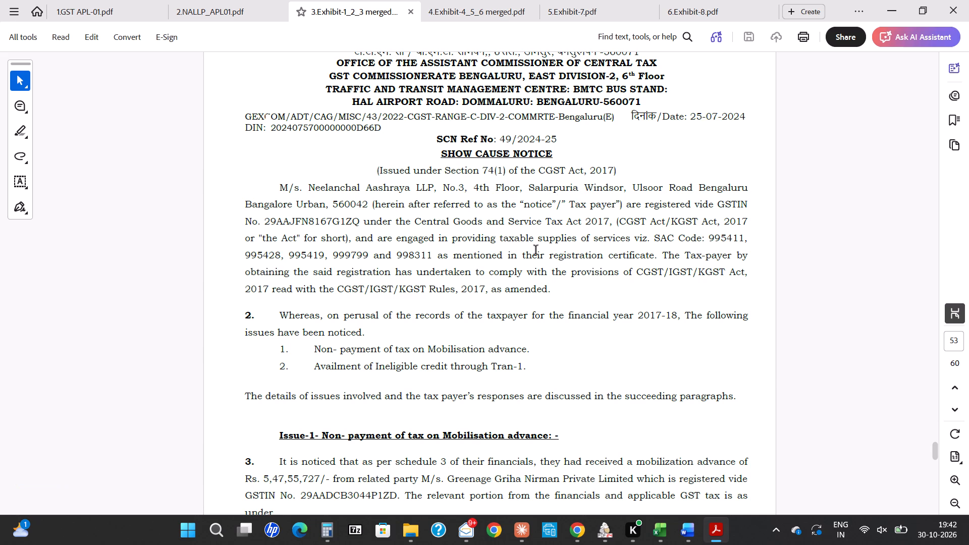
{"action": "scroll", "coordinate": [536, 251], "scroll_direction": "down", "scroll_amount": 20}
{"action": "scroll", "coordinate": [536, 251], "scroll_direction": "down", "scroll_amount": 8}
{"action": "scroll", "coordinate": [536, 251], "scroll_direction": "up", "scroll_amount": 1}
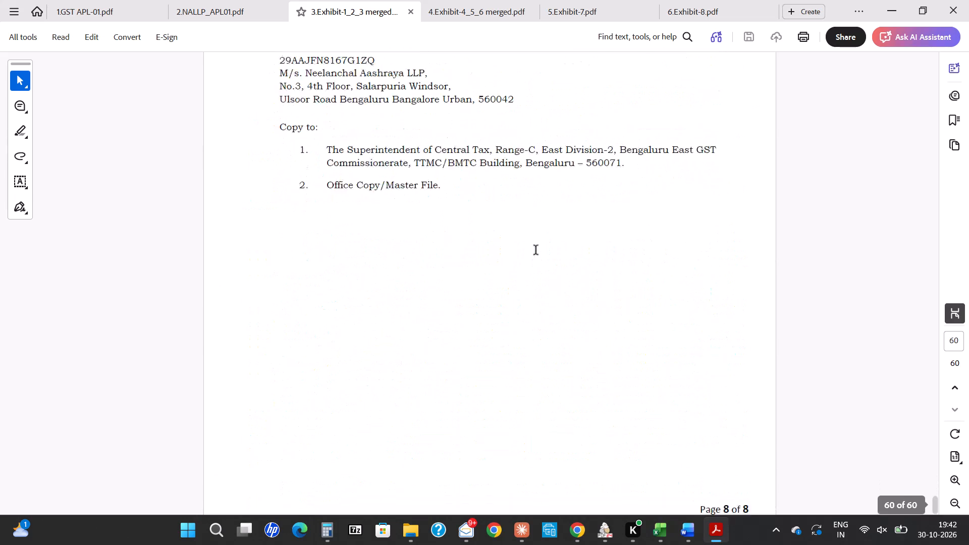
{"action": "scroll", "coordinate": [536, 251], "scroll_direction": "up", "scroll_amount": 1}
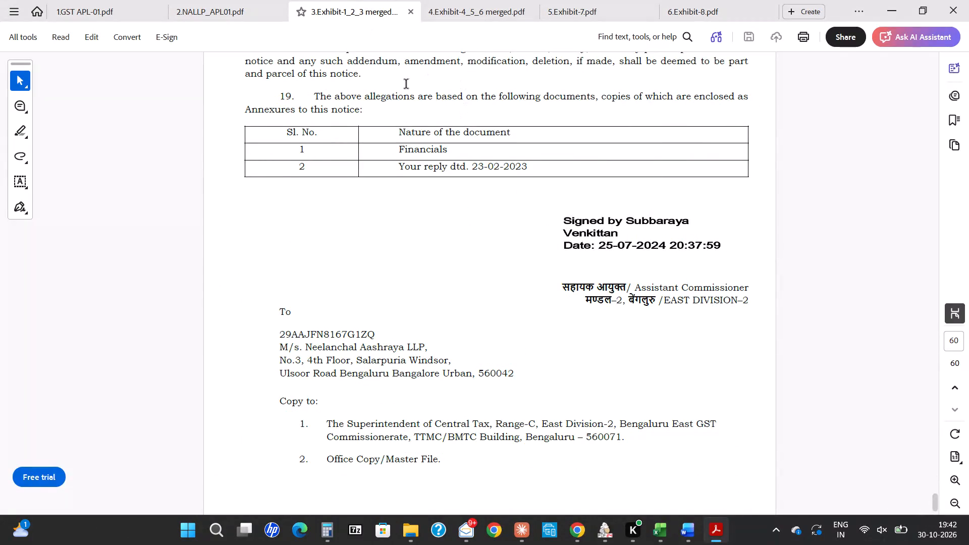
{"action": "scroll", "coordinate": [416, 99], "scroll_direction": "up", "scroll_amount": 9}
{"action": "key", "text": "Page_Up"}
{"action": "key", "text": "Page_Up"}
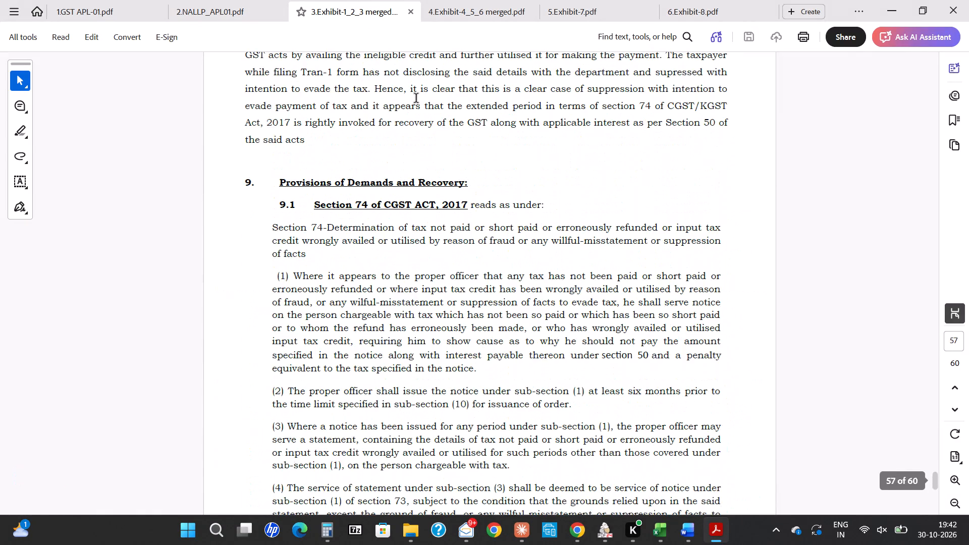
{"action": "key", "text": "Page_Up"}
Look through 3.Exhibit-1_2_3 merged from its first page to the start of the show cause notice.
{"action": "key", "text": "Up"}
{"action": "key", "text": "Home"}
{"action": "scroll", "coordinate": [416, 99], "scroll_direction": "down", "scroll_amount": 4}
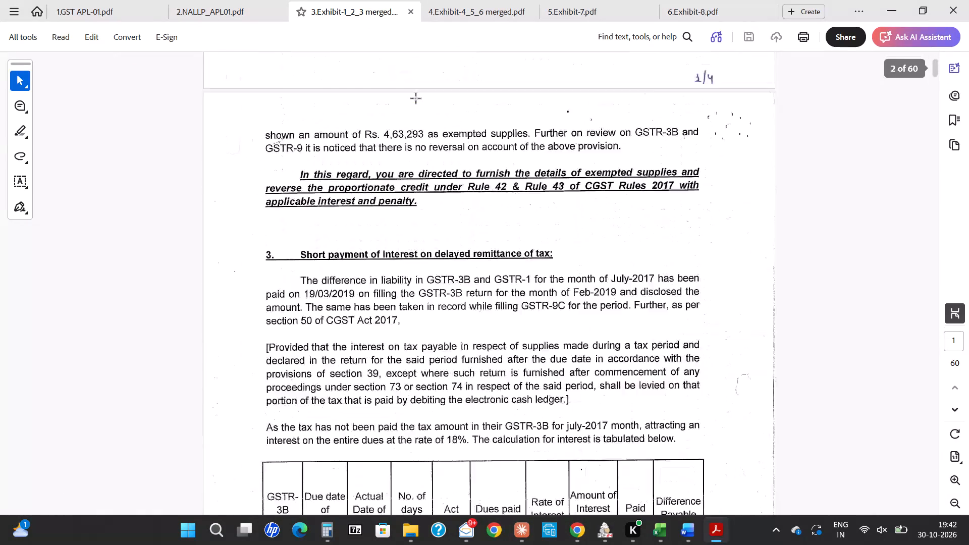
{"action": "scroll", "coordinate": [416, 99], "scroll_direction": "down", "scroll_amount": 15}
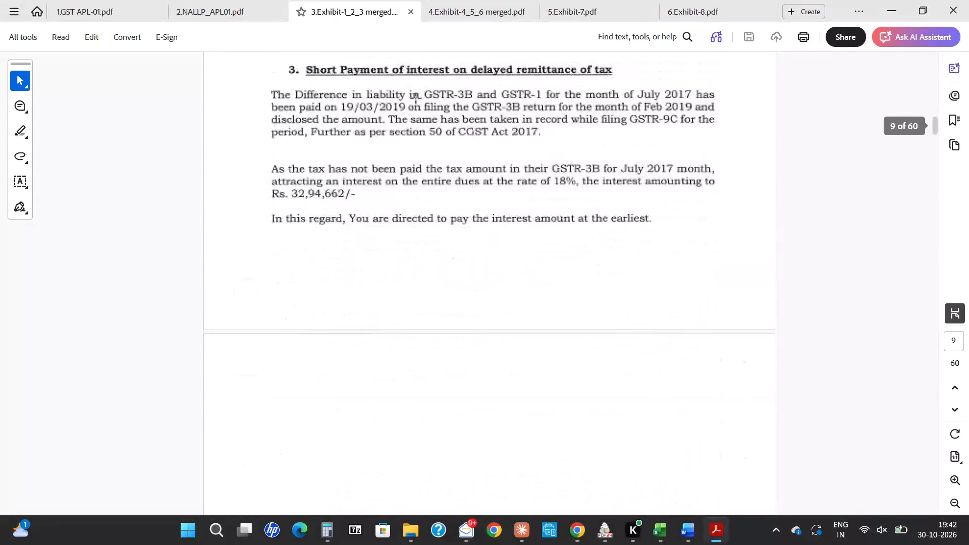
{"action": "scroll", "coordinate": [416, 99], "scroll_direction": "down", "scroll_amount": 15}
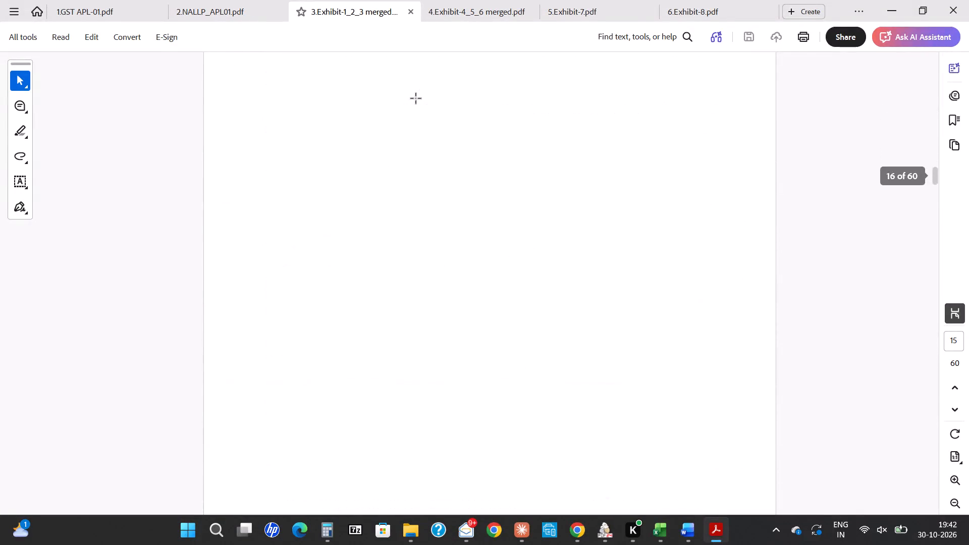
{"action": "scroll", "coordinate": [416, 99], "scroll_direction": "down", "scroll_amount": 15}
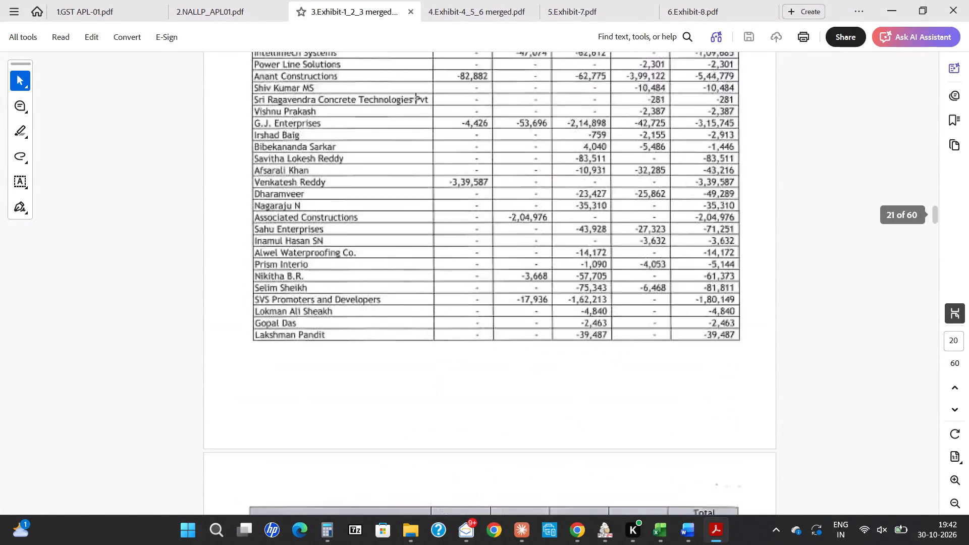
{"action": "scroll", "coordinate": [416, 99], "scroll_direction": "down", "scroll_amount": 12}
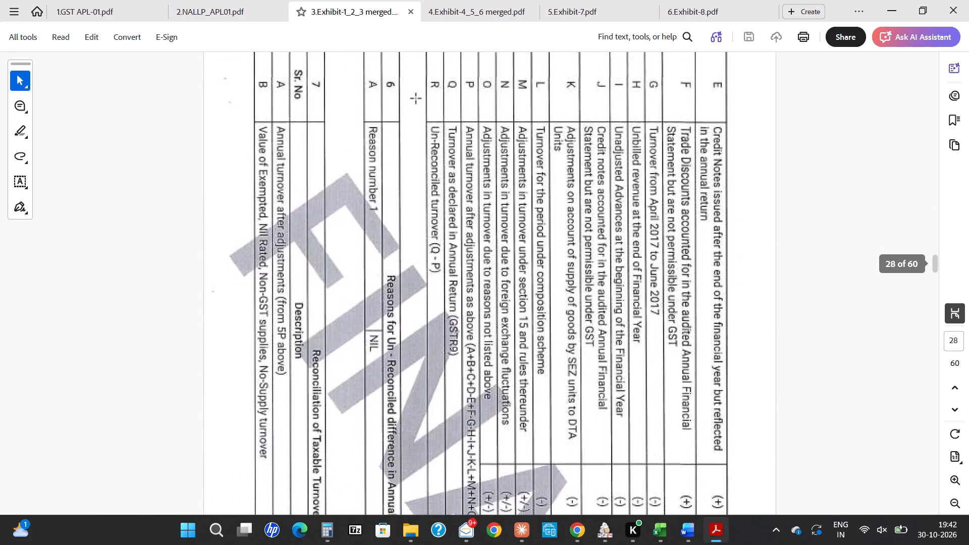
{"action": "scroll", "coordinate": [416, 99], "scroll_direction": "down", "scroll_amount": 7}
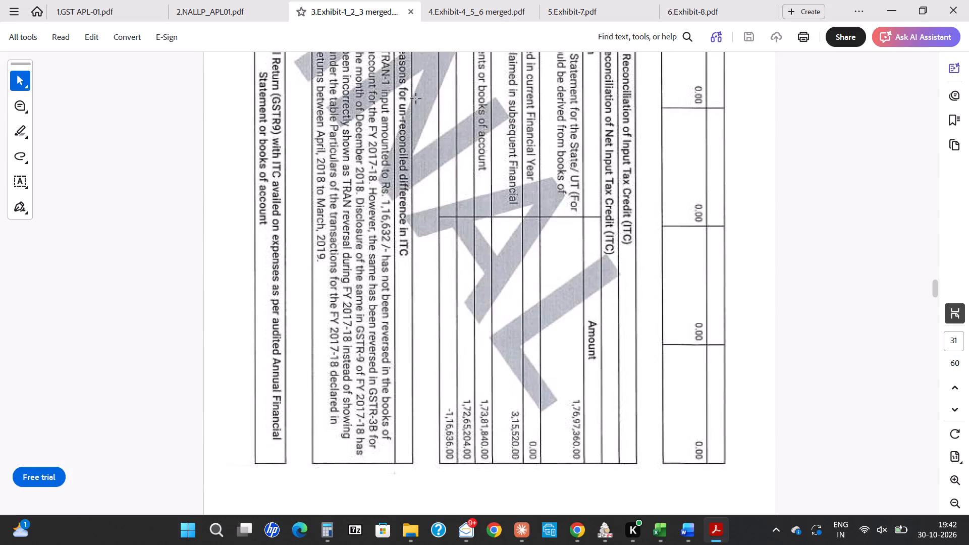
{"action": "scroll", "coordinate": [416, 99], "scroll_direction": "down", "scroll_amount": 12}
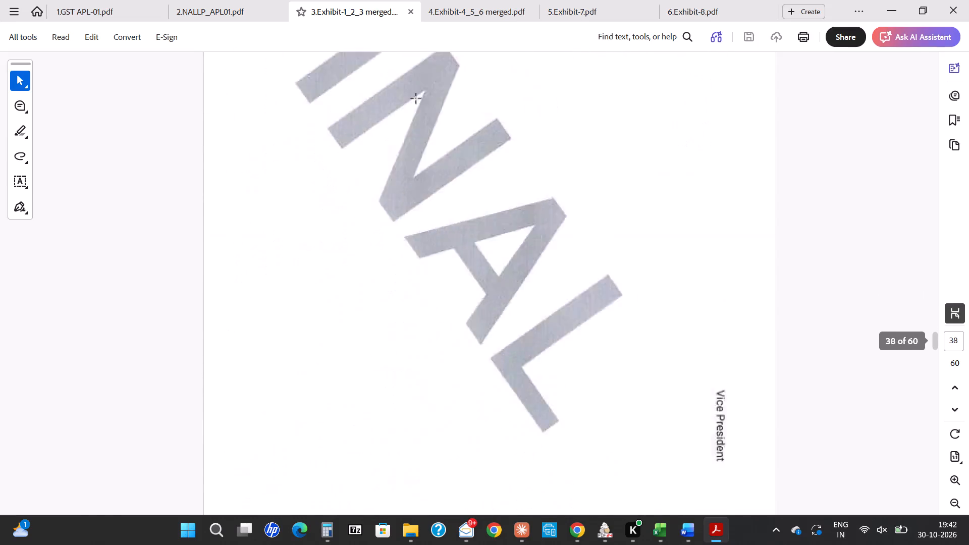
{"action": "scroll", "coordinate": [416, 99], "scroll_direction": "down", "scroll_amount": 20}
{"action": "scroll", "coordinate": [416, 99], "scroll_direction": "down", "scroll_amount": 1}
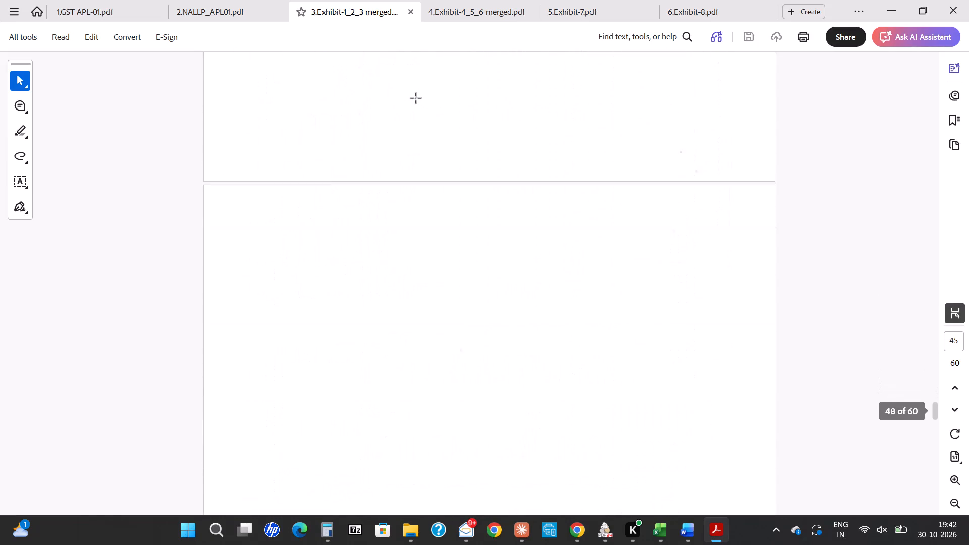
{"action": "scroll", "coordinate": [416, 99], "scroll_direction": "down", "scroll_amount": 9}
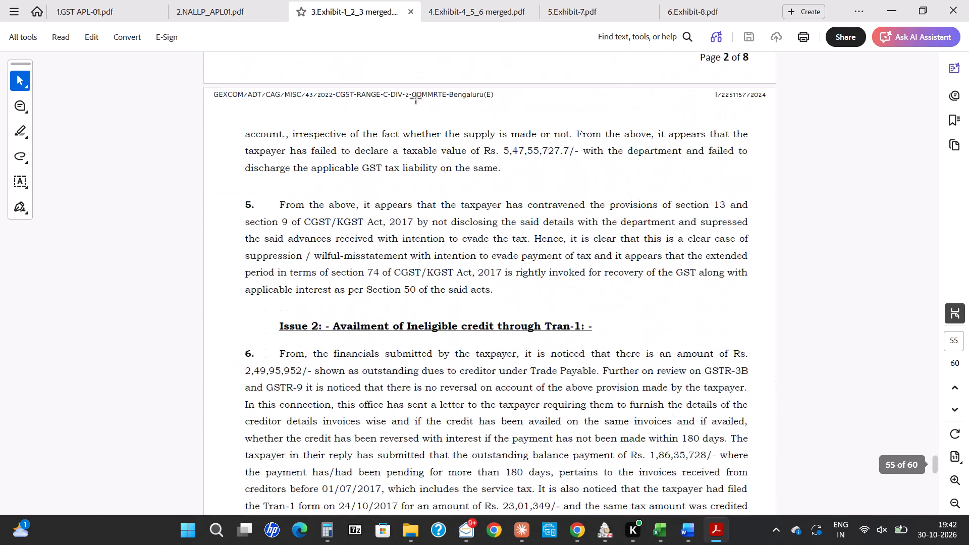
{"action": "scroll", "coordinate": [416, 99], "scroll_direction": "up", "scroll_amount": 10}
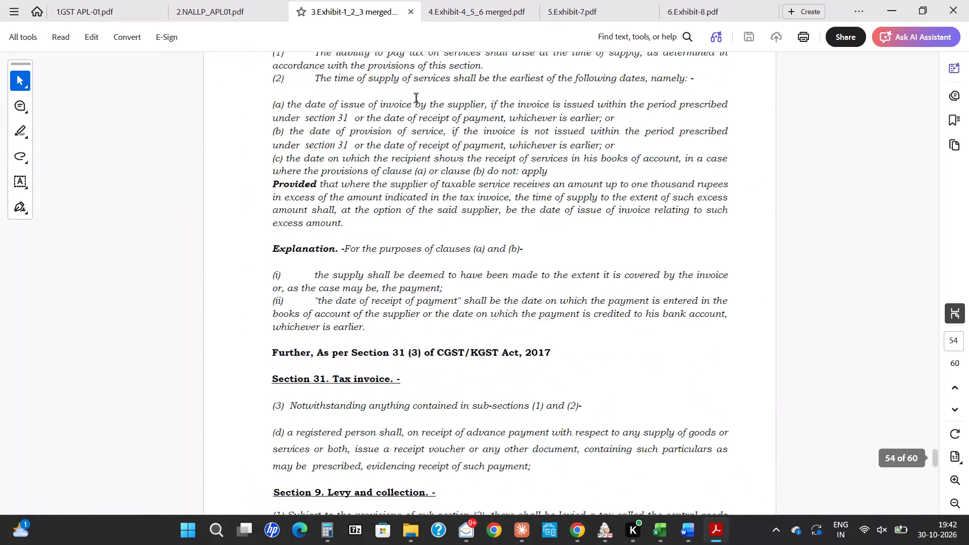
{"action": "scroll", "coordinate": [416, 99], "scroll_direction": "up", "scroll_amount": 3}
{"action": "scroll", "coordinate": [416, 99], "scroll_direction": "down", "scroll_amount": 3}
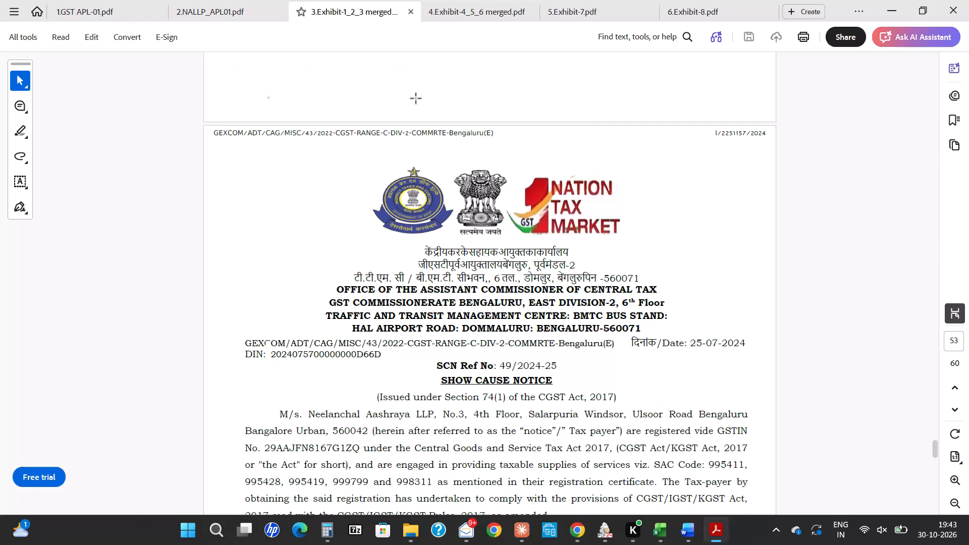
Compare the first page of 4.Exhibit-4_5_6 merged with the show cause notice in 3.Exhibit-1_2_3 merged.
{"action": "left_click", "coordinate": [486, 6]}
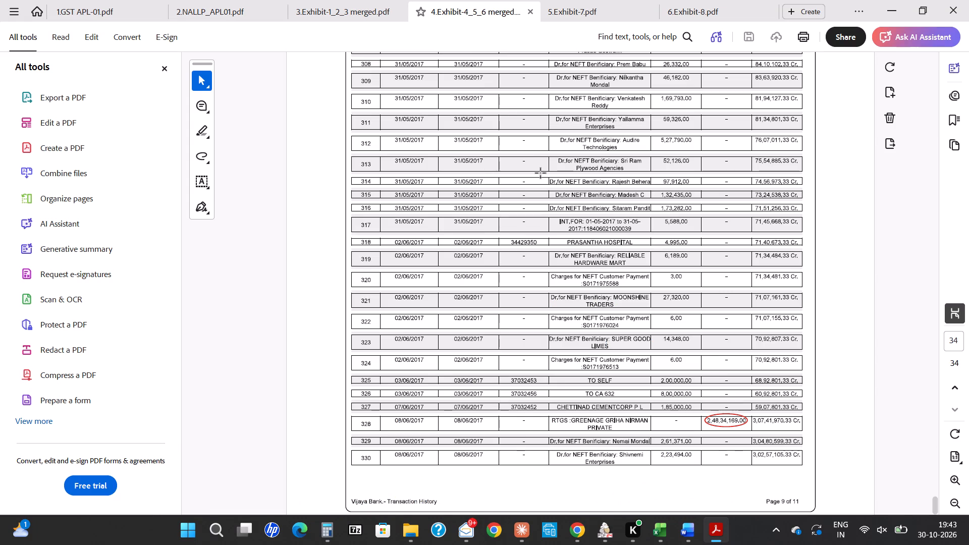
{"action": "key", "text": "Home"}
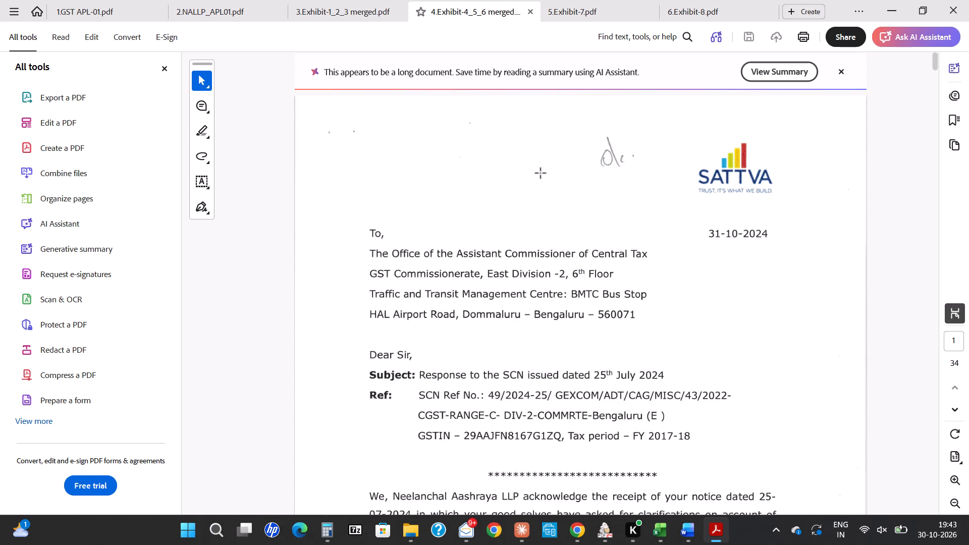
{"action": "scroll", "coordinate": [499, 170], "scroll_direction": "up", "scroll_amount": 1}
{"action": "left_click", "coordinate": [364, 4]}
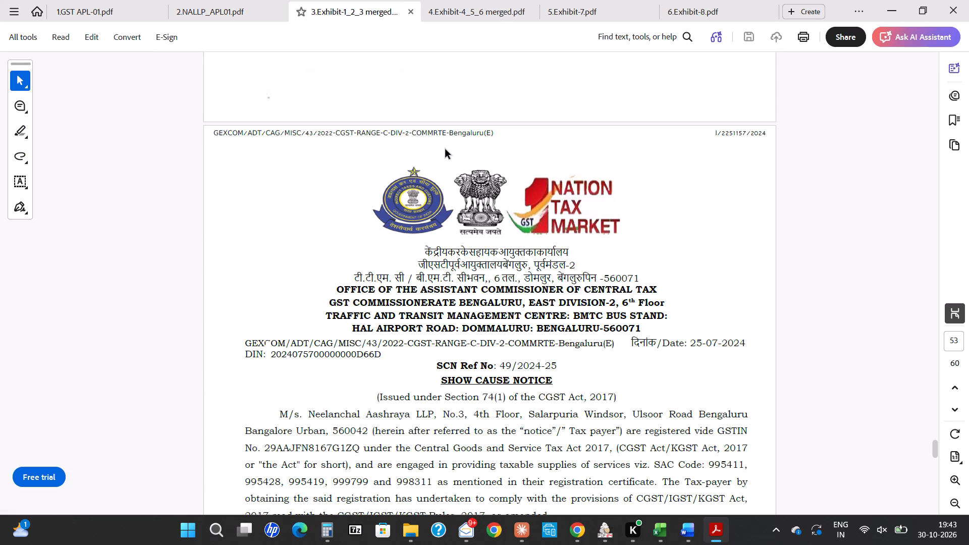
{"action": "scroll", "coordinate": [445, 149], "scroll_direction": "down", "scroll_amount": 1}
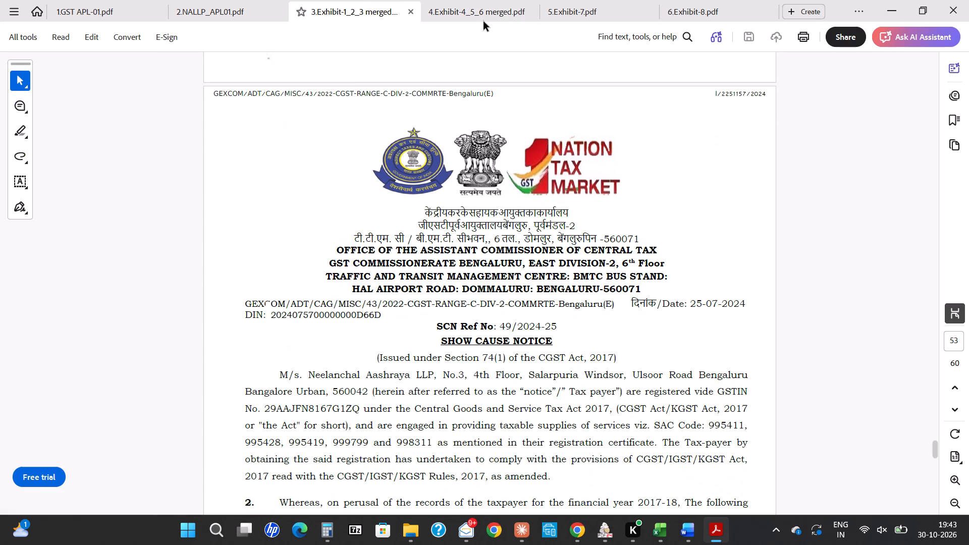
Examine 4.Exhibit-4_5_6 merged from the reply dated 31-10-2024 through the Order-in-Original to the bank statement pages.
{"action": "left_click", "coordinate": [483, 22]}
{"action": "left_click", "coordinate": [490, 18]}
{"action": "scroll", "coordinate": [570, 231], "scroll_direction": "up", "scroll_amount": 3}
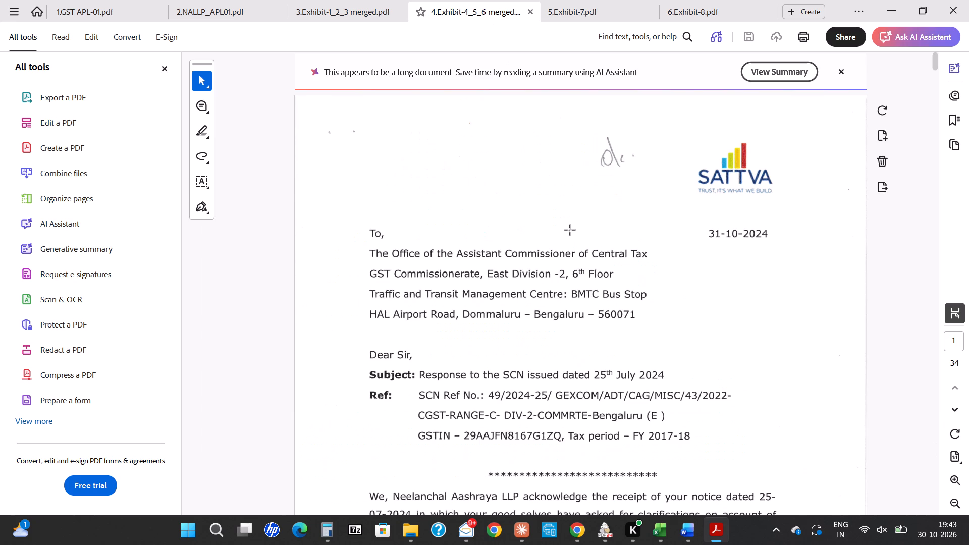
{"action": "scroll", "coordinate": [570, 231], "scroll_direction": "down", "scroll_amount": 20}
{"action": "scroll", "coordinate": [570, 231], "scroll_direction": "down", "scroll_amount": 9}
{"action": "scroll", "coordinate": [570, 231], "scroll_direction": "up", "scroll_amount": 2}
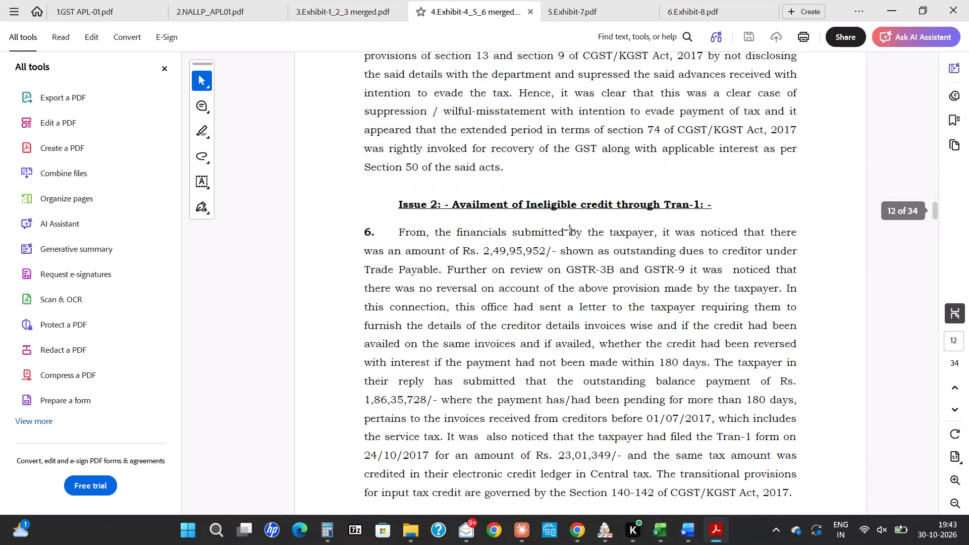
{"action": "scroll", "coordinate": [570, 231], "scroll_direction": "up", "scroll_amount": 14}
{"action": "scroll", "coordinate": [570, 231], "scroll_direction": "down", "scroll_amount": 2}
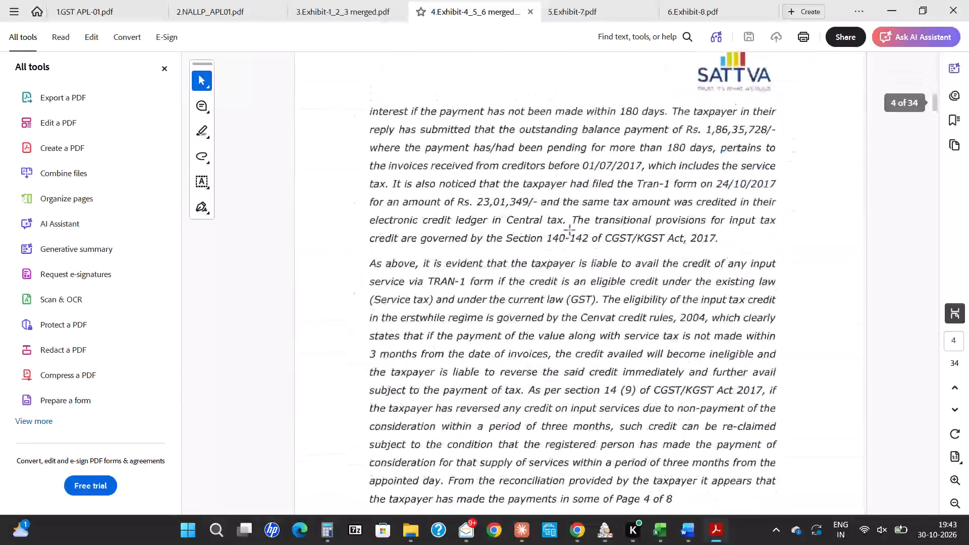
{"action": "scroll", "coordinate": [570, 231], "scroll_direction": "down", "scroll_amount": 8}
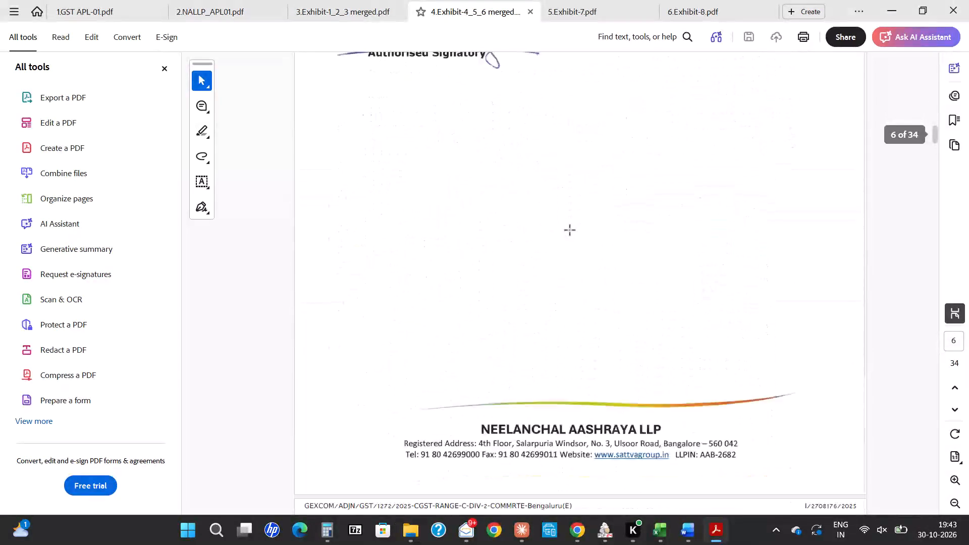
{"action": "scroll", "coordinate": [570, 231], "scroll_direction": "down", "scroll_amount": 3}
{"action": "scroll", "coordinate": [570, 231], "scroll_direction": "up", "scroll_amount": 3}
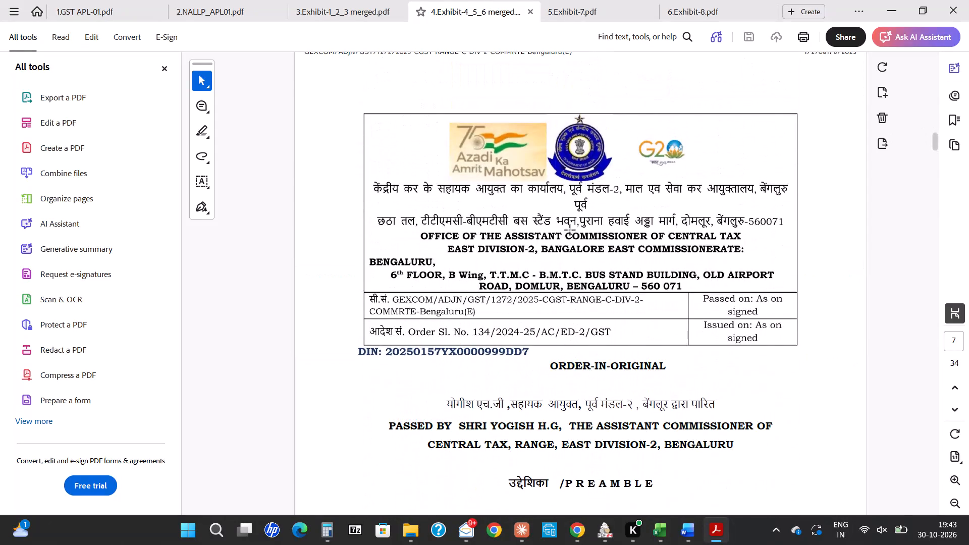
{"action": "scroll", "coordinate": [570, 231], "scroll_direction": "down", "scroll_amount": 20}
{"action": "scroll", "coordinate": [570, 231], "scroll_direction": "down", "scroll_amount": 16}
{"action": "scroll", "coordinate": [570, 231], "scroll_direction": "down", "scroll_amount": 6}
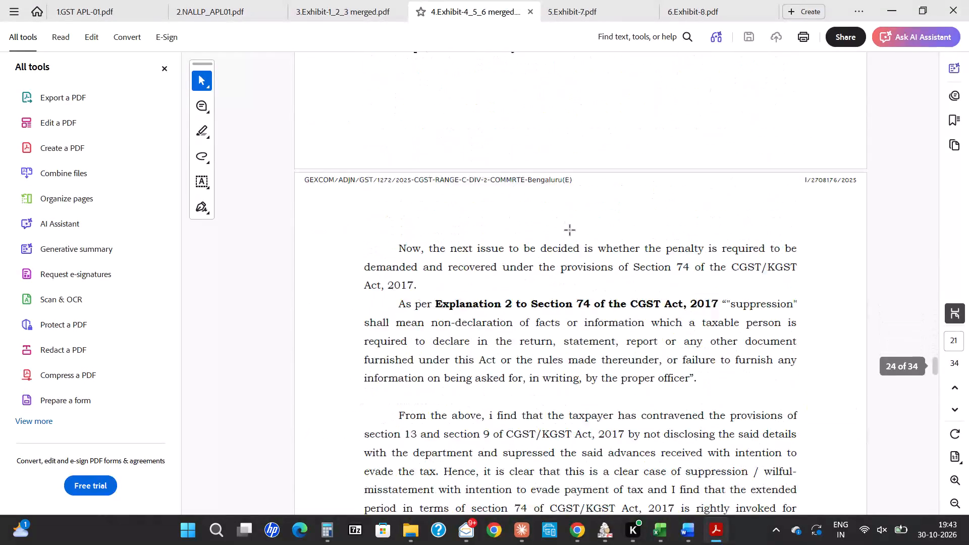
{"action": "scroll", "coordinate": [570, 231], "scroll_direction": "down", "scroll_amount": 13}
{"action": "scroll", "coordinate": [570, 231], "scroll_direction": "up", "scroll_amount": 2}
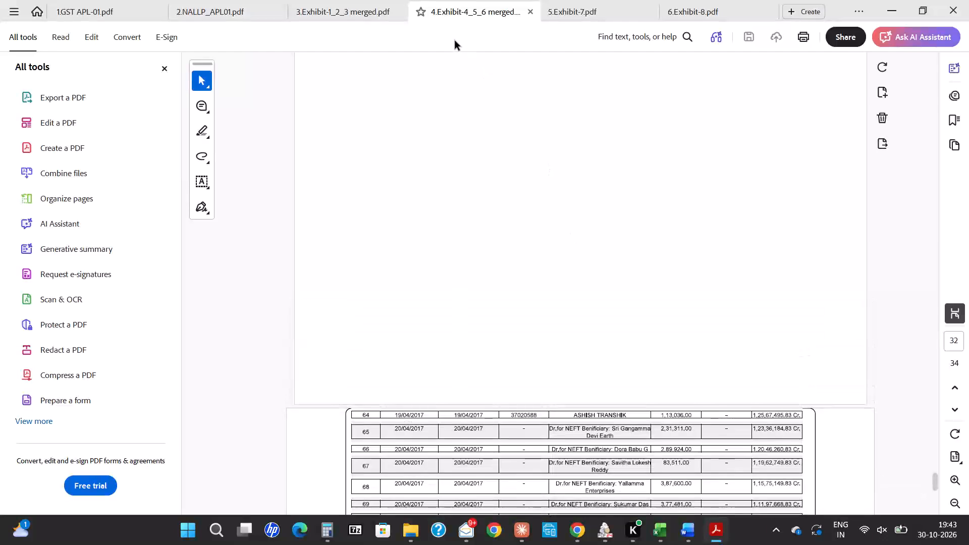
Look through the audited financial statements in 5.Exhibit-7 to the last page.
{"action": "left_click", "coordinate": [596, 6]}
{"action": "scroll", "coordinate": [602, 293], "scroll_direction": "down", "scroll_amount": 10}
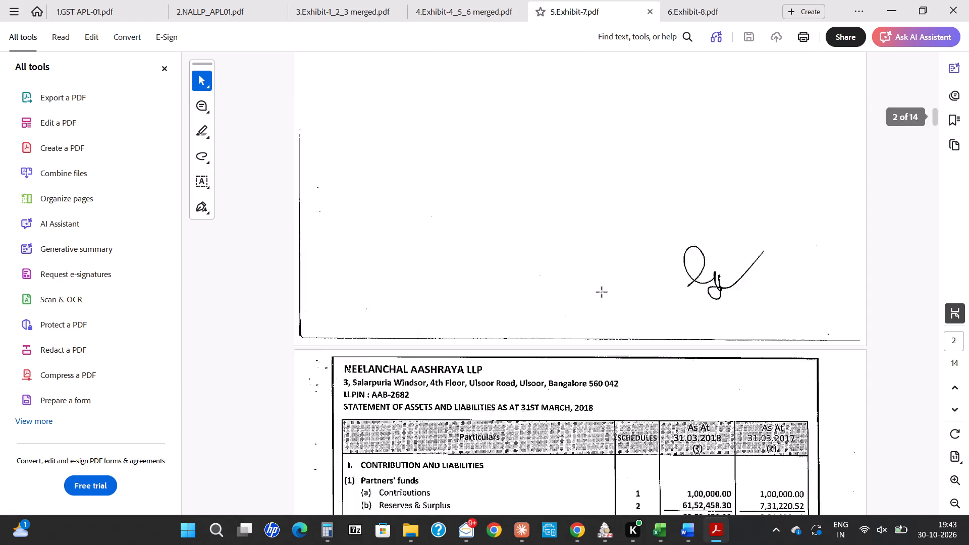
{"action": "scroll", "coordinate": [602, 293], "scroll_direction": "down", "scroll_amount": 20}
{"action": "scroll", "coordinate": [602, 293], "scroll_direction": "down", "scroll_amount": 11}
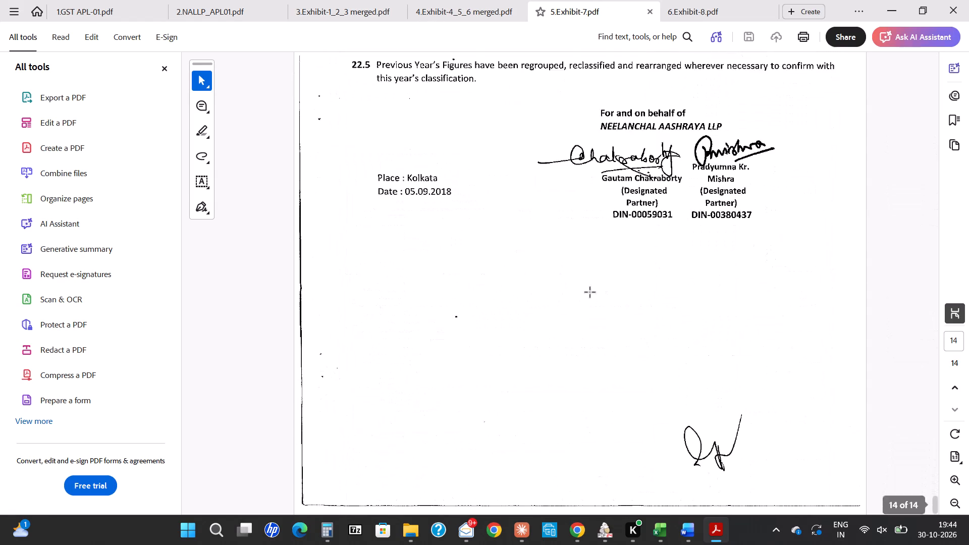
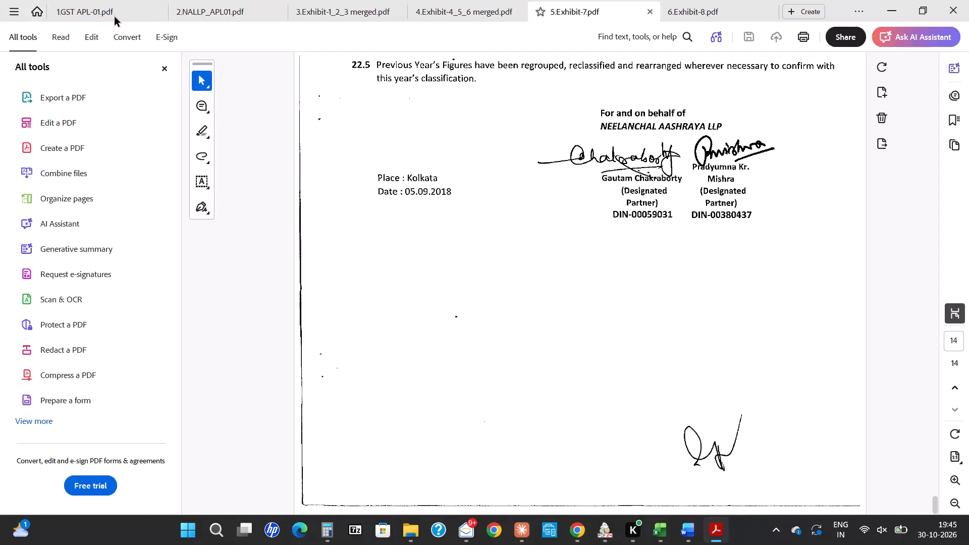
Bring the 1.GST APL-01 document back into view.
{"action": "left_click", "coordinate": [115, 18]}
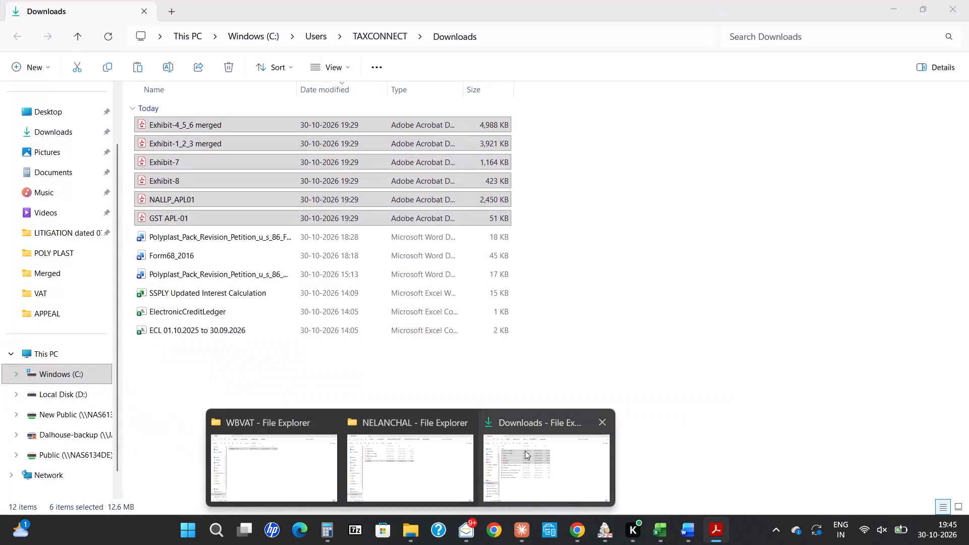
Switch to the Downloads window in File Explorer and open the Akankshi folder on the New Public (X:) network drive.
{"action": "left_click", "coordinate": [525, 451]}
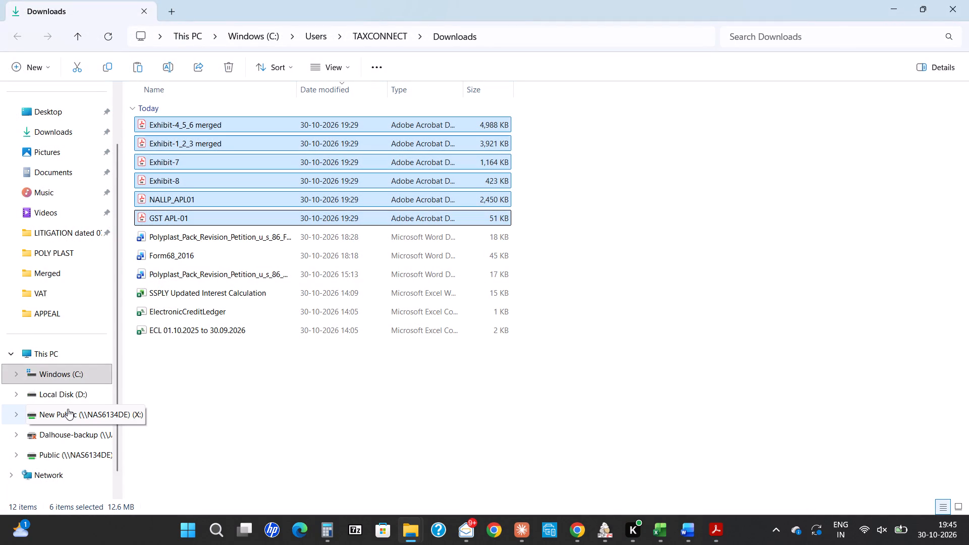
{"action": "left_click", "coordinate": [68, 409]}
{"action": "left_click", "coordinate": [241, 321]}
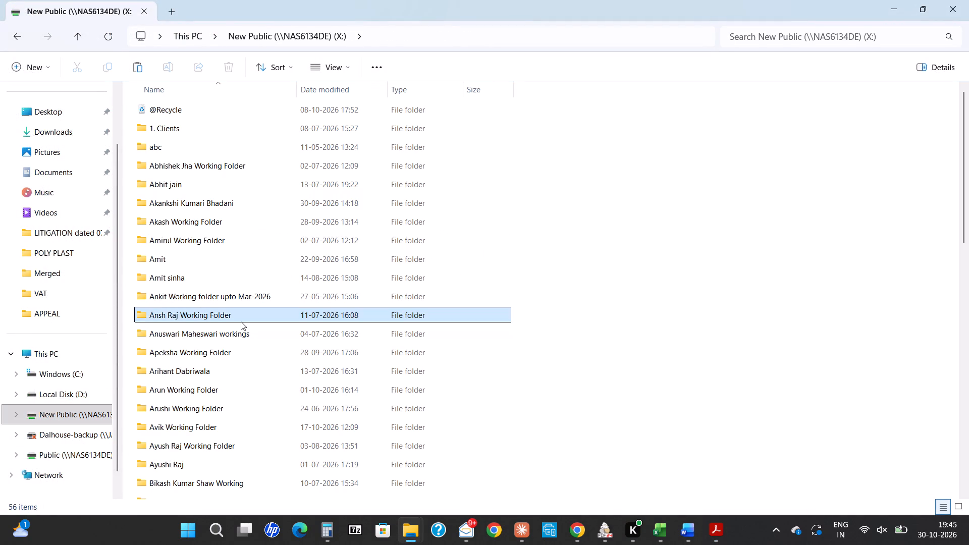
{"action": "left_click", "coordinate": [222, 211]}
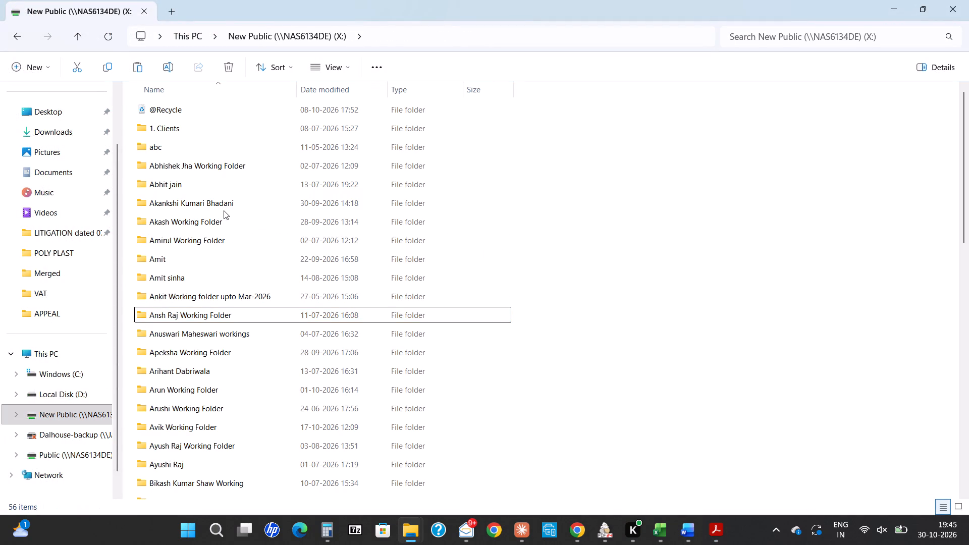
{"action": "left_click", "coordinate": [224, 210]}
{"action": "left_click_drag", "start_coordinate": [224, 210], "coordinate": [234, 208]}
{"action": "double_click", "coordinate": [234, 208]}
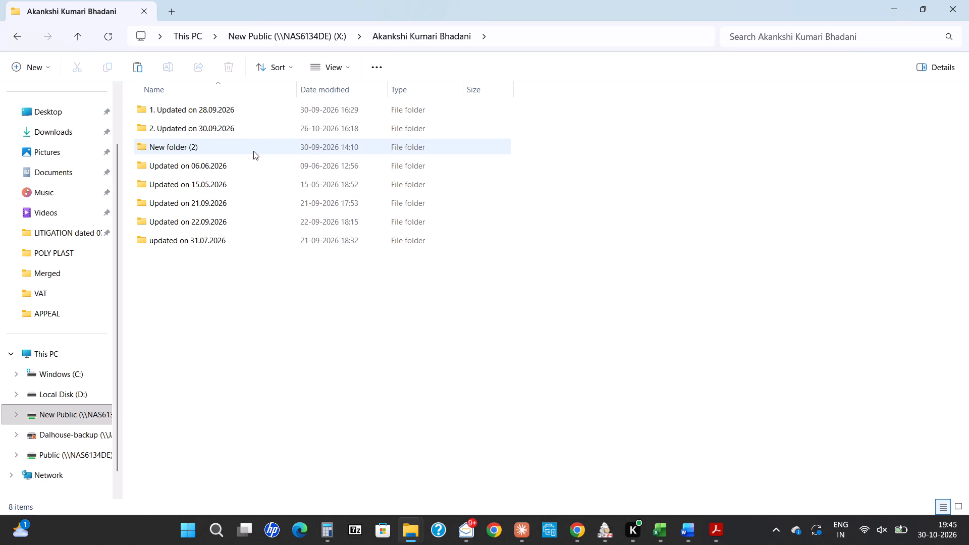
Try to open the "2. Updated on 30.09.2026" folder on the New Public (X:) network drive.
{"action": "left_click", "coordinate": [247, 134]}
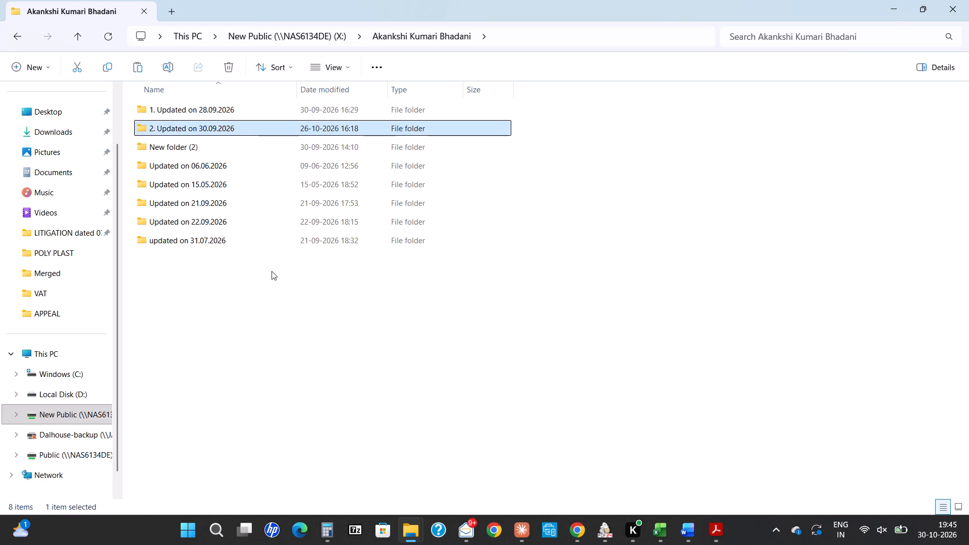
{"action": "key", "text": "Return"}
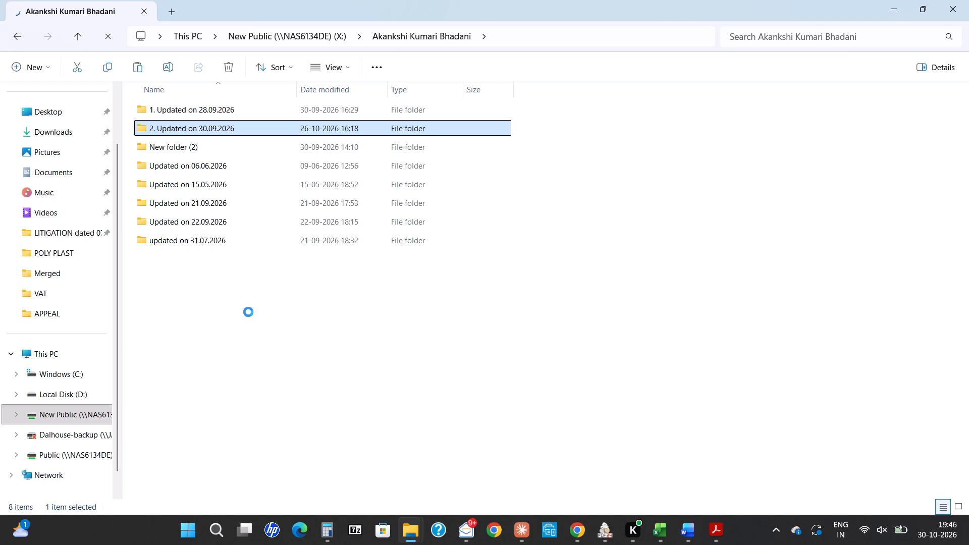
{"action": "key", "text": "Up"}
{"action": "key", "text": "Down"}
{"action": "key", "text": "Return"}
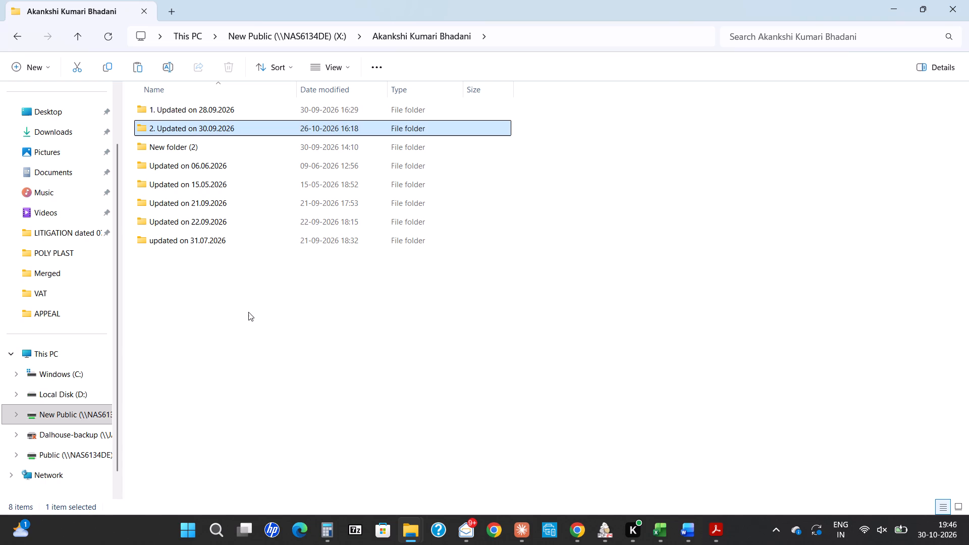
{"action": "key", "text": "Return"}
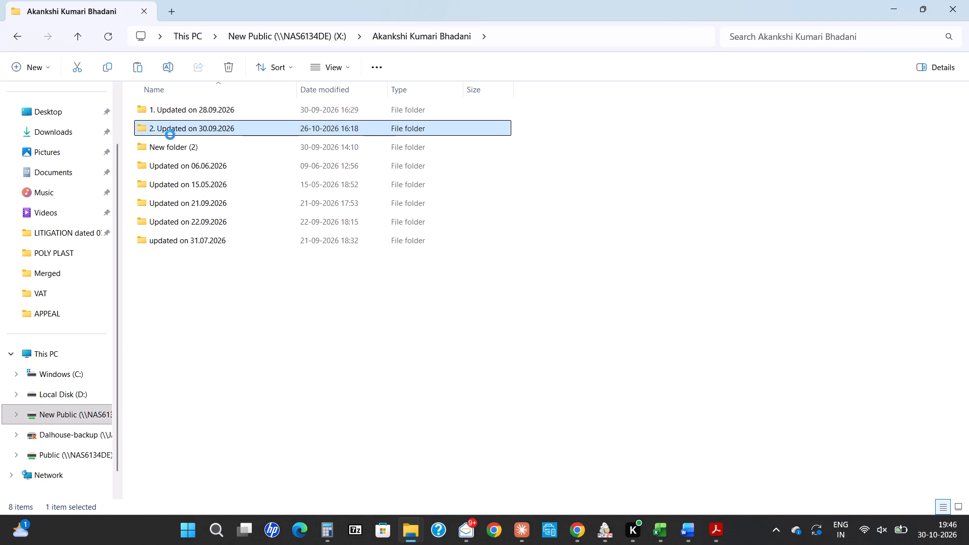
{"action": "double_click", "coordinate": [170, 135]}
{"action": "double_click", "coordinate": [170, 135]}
Switch Wi-Fi off and on again, and reconnect to the TCASLLP network.
{"action": "left_click", "coordinate": [866, 524]}
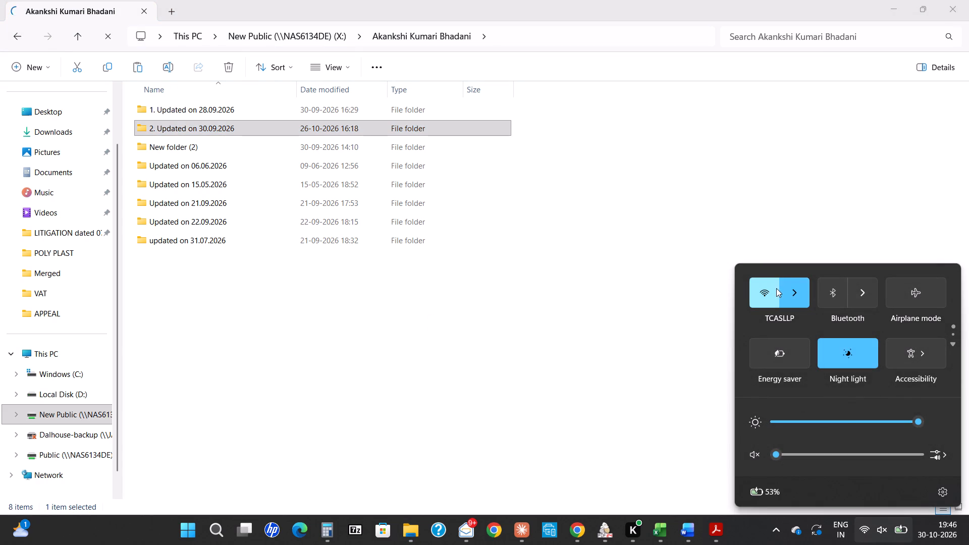
{"action": "left_click", "coordinate": [775, 288]}
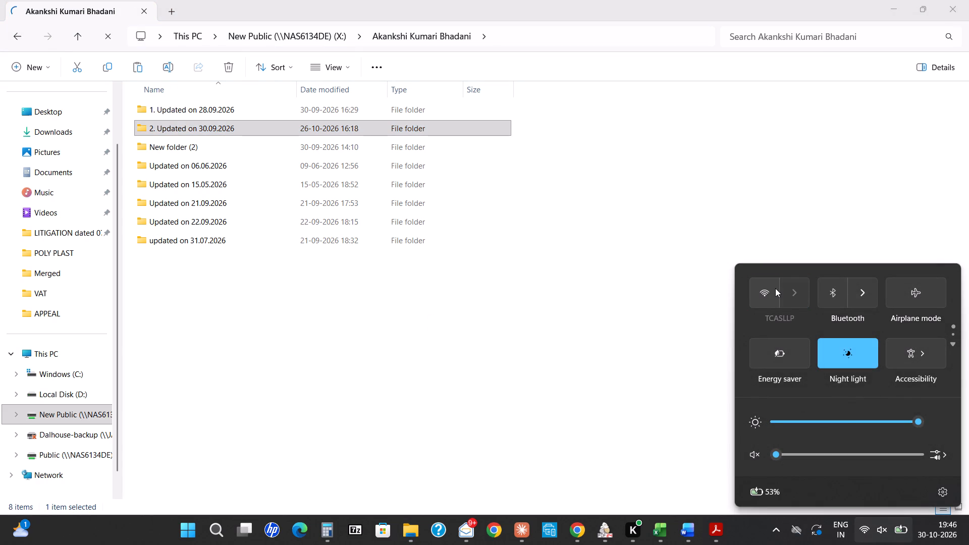
{"action": "left_click", "coordinate": [775, 288]}
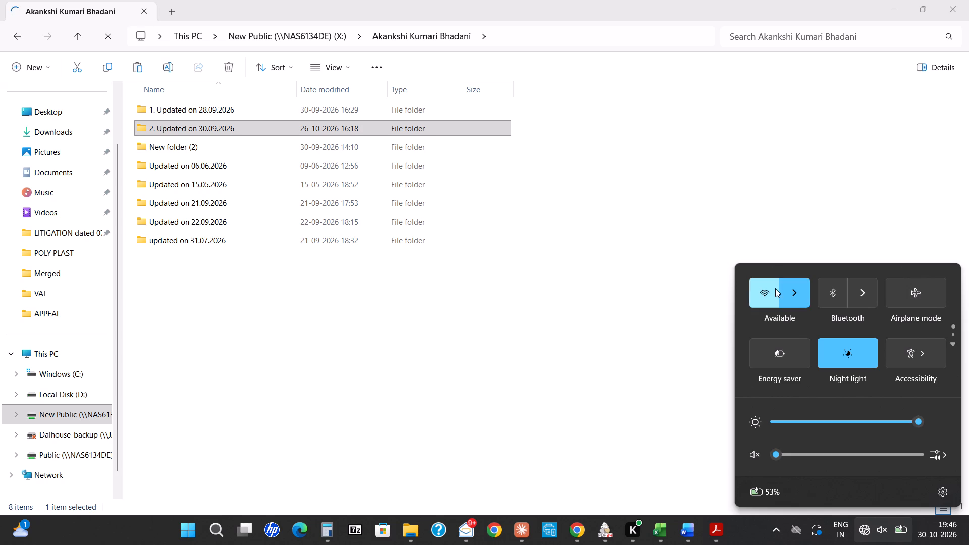
{"action": "left_click", "coordinate": [803, 291]}
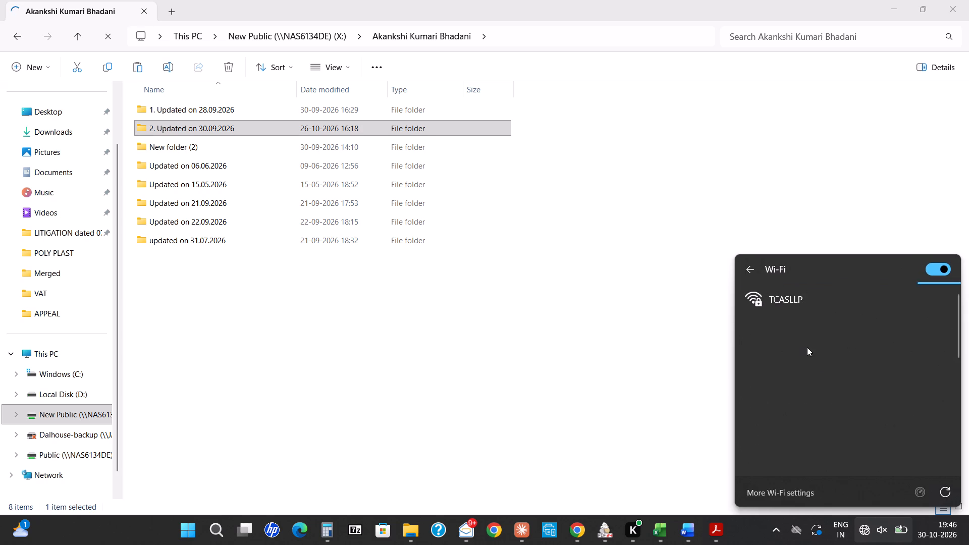
{"action": "left_click", "coordinate": [798, 316]}
{"action": "left_click", "coordinate": [879, 355]}
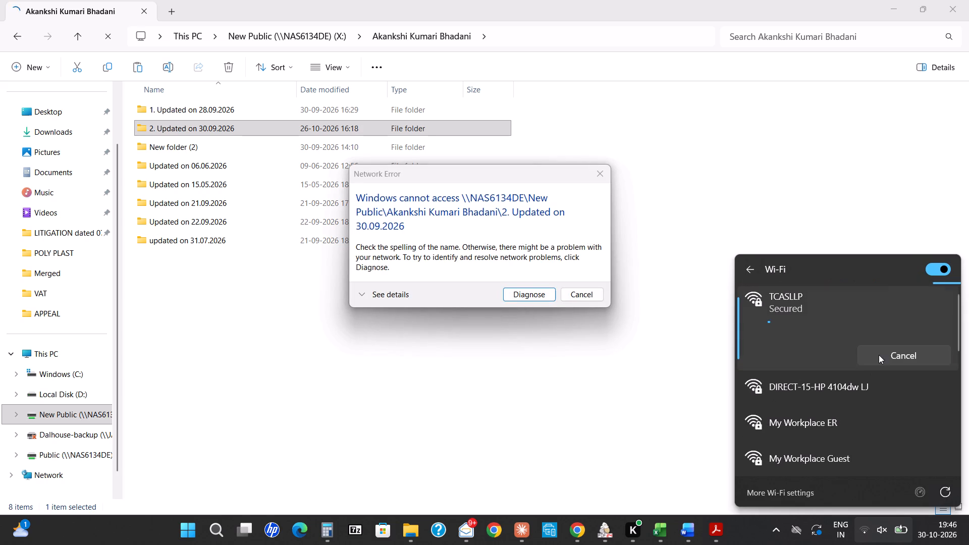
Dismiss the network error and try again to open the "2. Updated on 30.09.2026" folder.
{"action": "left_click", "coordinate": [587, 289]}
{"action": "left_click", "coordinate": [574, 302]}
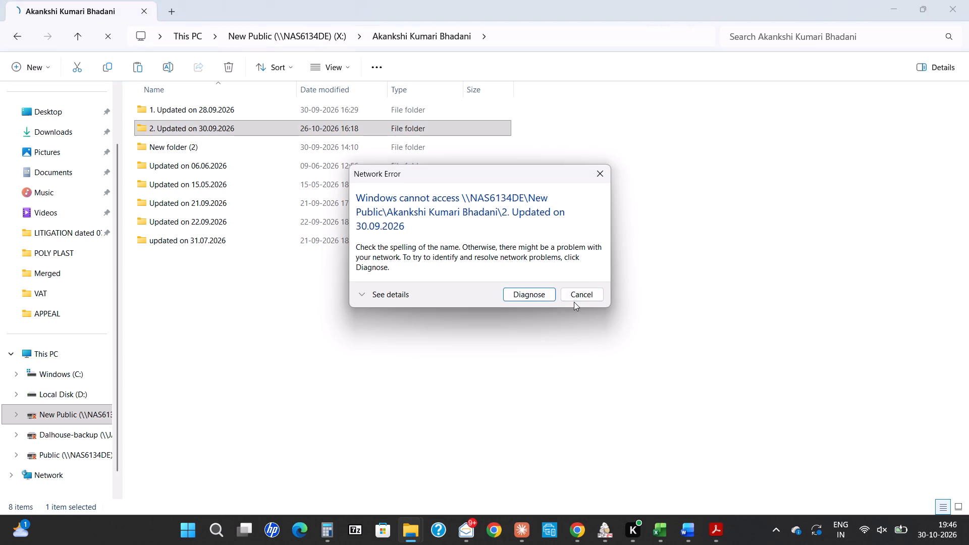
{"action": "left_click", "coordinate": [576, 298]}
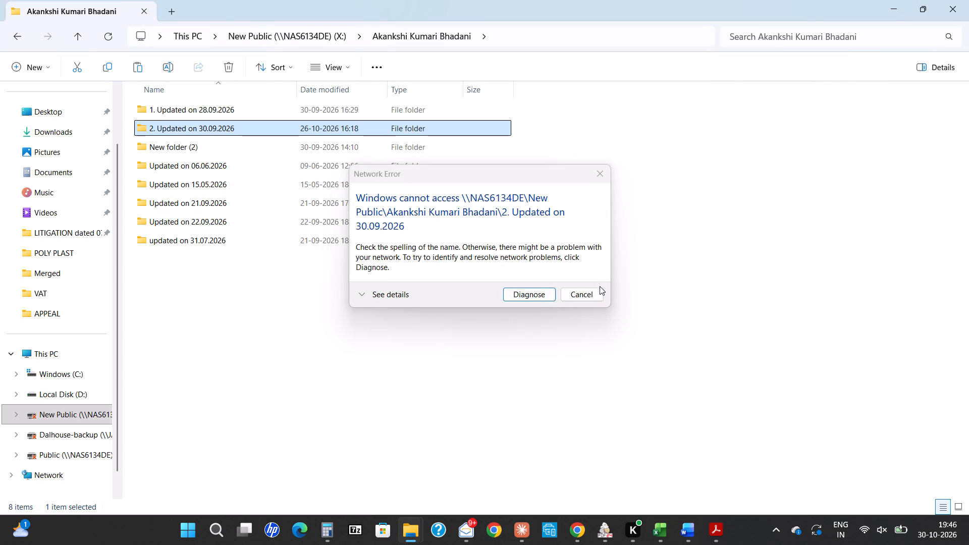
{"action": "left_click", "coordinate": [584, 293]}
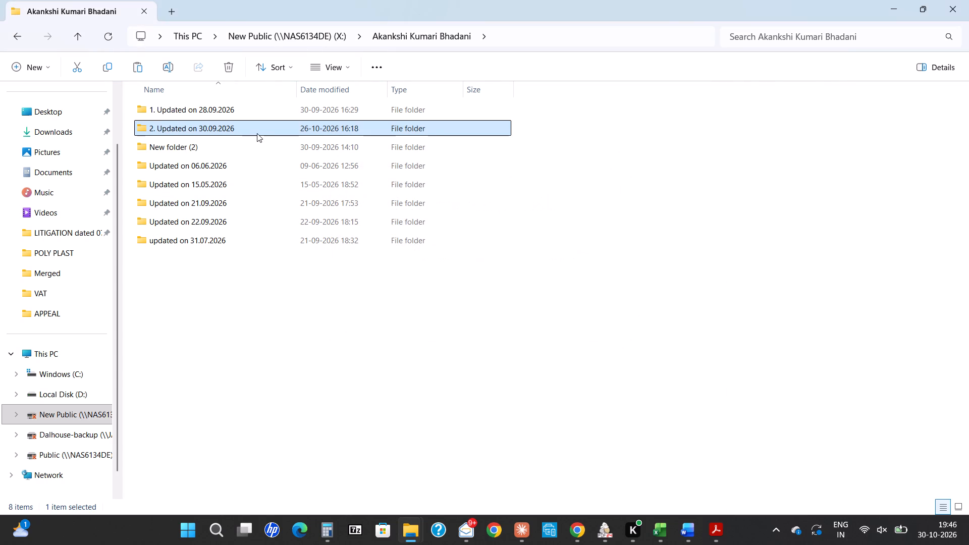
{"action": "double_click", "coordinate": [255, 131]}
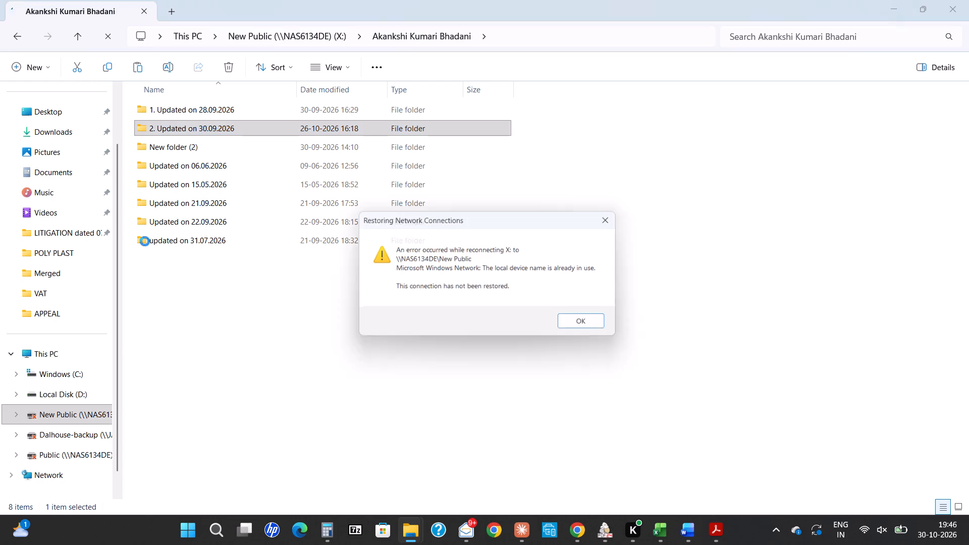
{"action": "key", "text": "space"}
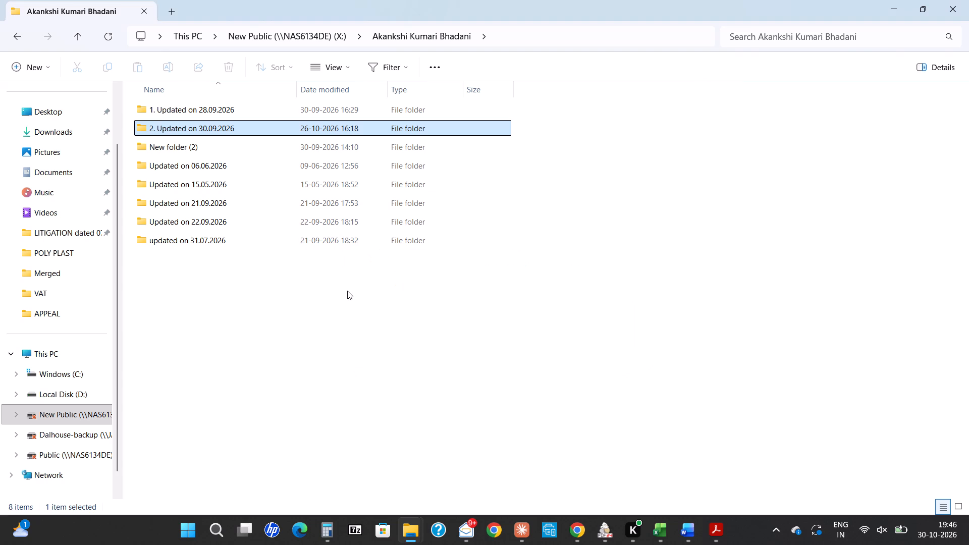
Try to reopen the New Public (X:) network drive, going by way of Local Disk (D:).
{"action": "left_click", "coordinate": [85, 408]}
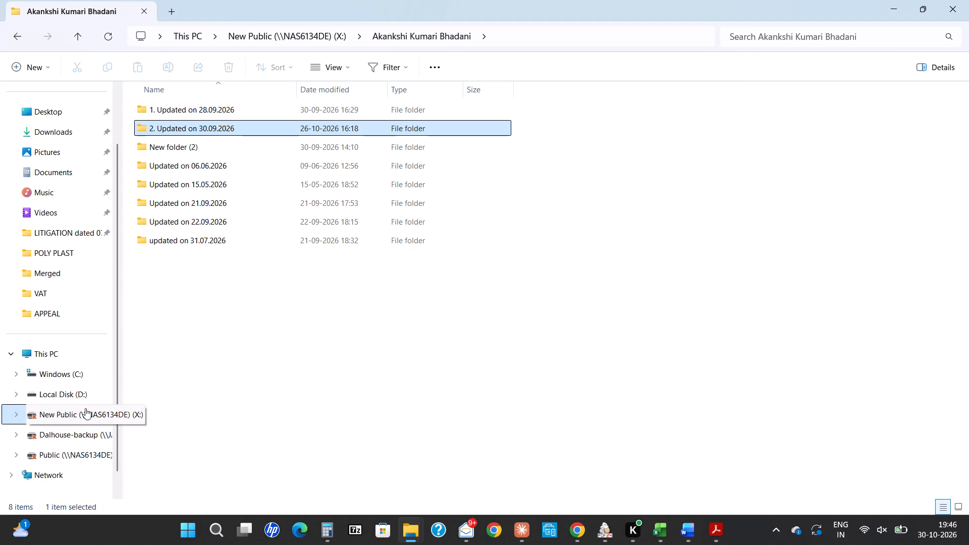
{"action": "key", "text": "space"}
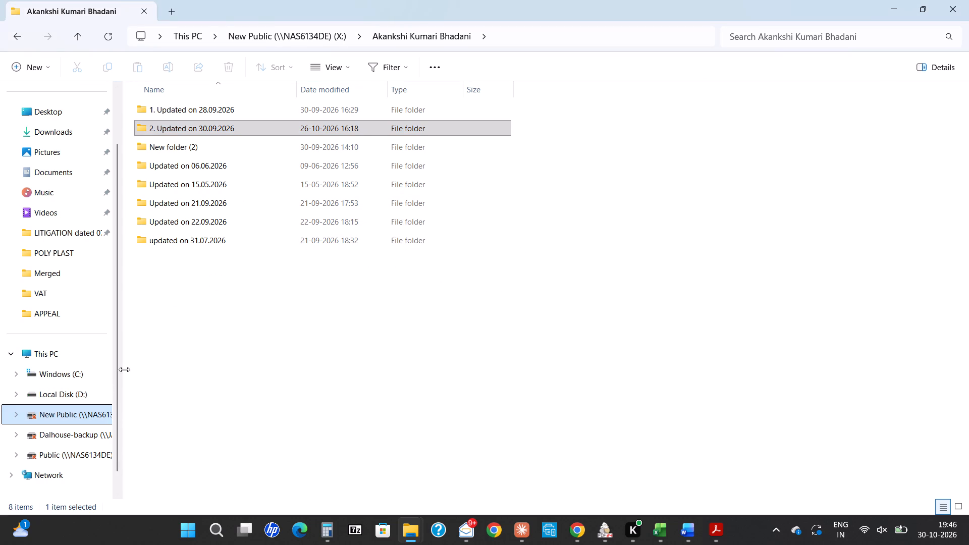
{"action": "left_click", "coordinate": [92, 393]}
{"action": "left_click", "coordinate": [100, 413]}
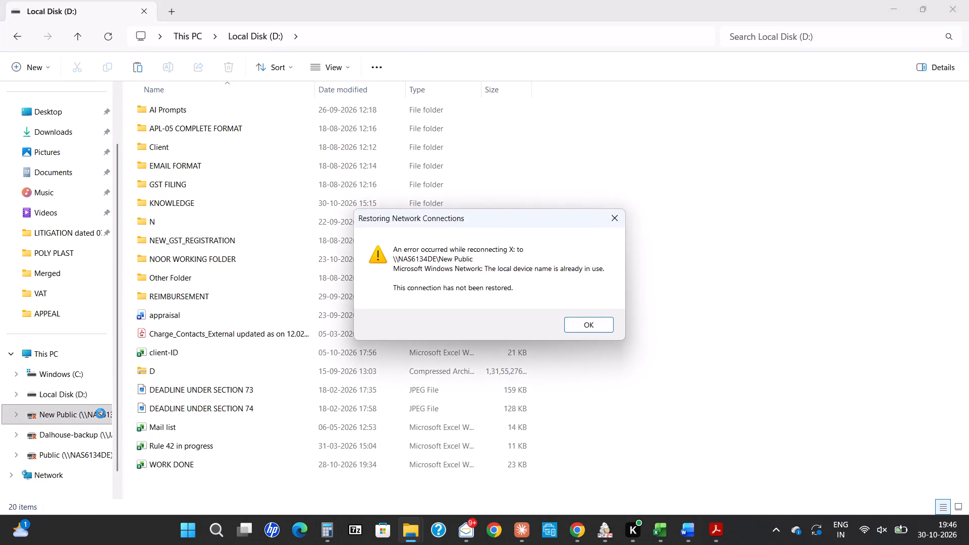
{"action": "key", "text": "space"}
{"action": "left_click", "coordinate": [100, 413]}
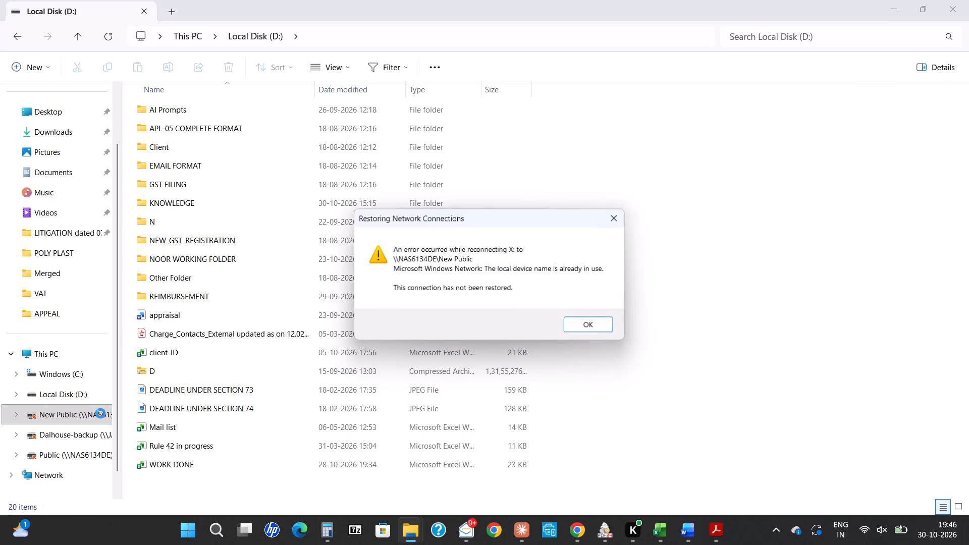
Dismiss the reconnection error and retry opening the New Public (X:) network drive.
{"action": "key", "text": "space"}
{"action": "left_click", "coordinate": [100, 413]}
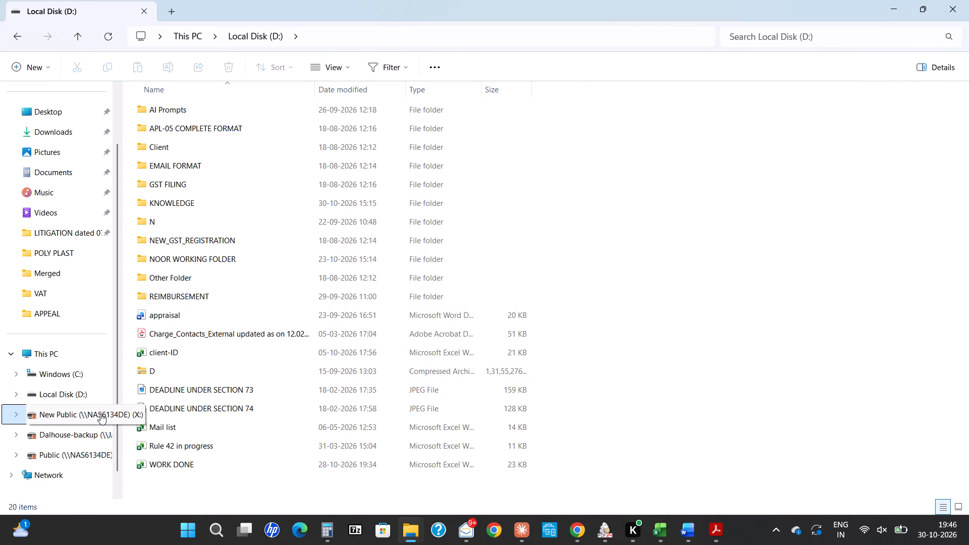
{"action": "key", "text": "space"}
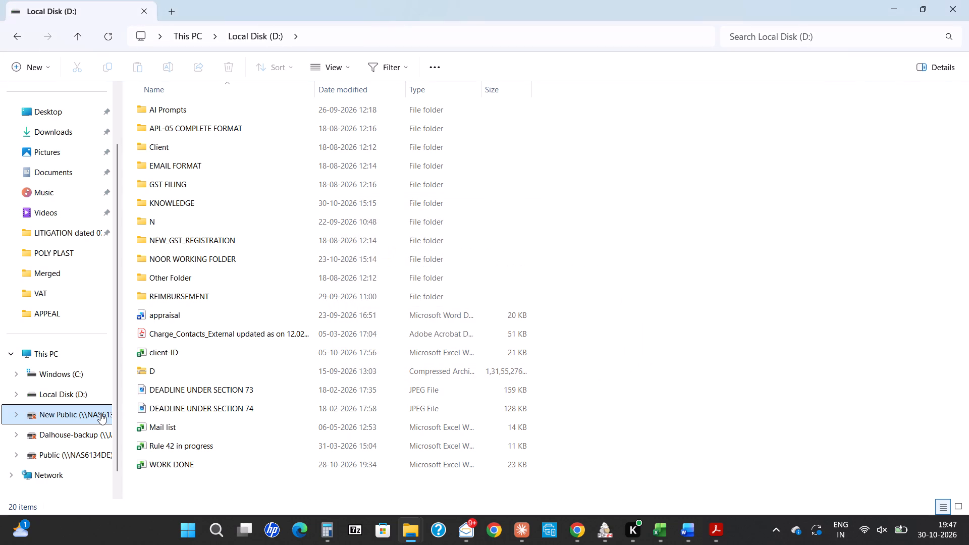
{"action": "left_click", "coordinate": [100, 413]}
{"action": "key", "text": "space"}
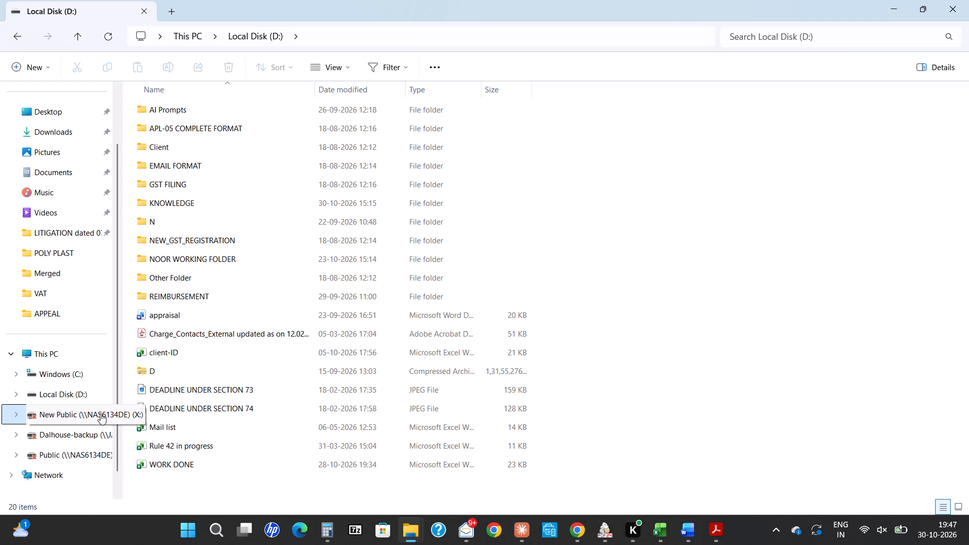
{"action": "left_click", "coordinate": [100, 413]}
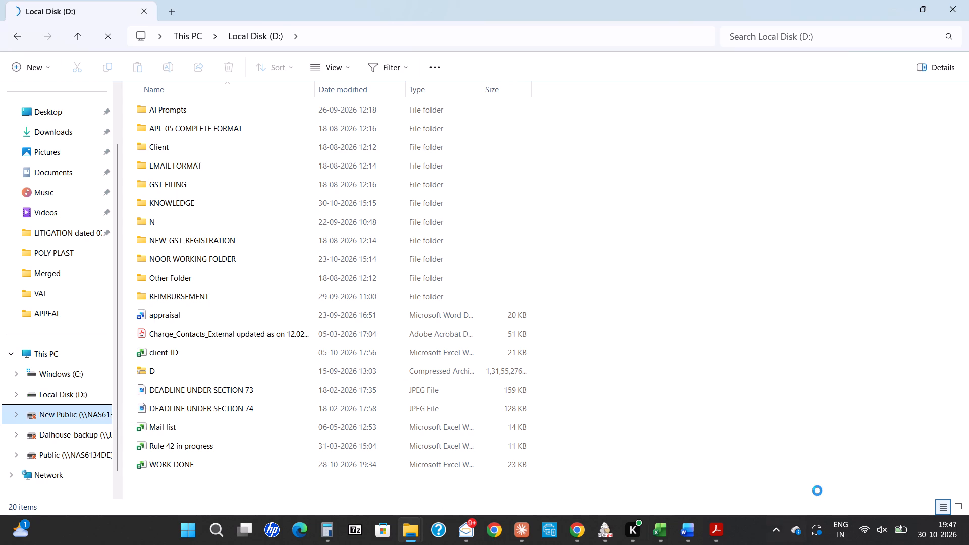
Check which Wi-Fi network the computer is connected to, and dismiss the drive reconnection error.
{"action": "left_click", "coordinate": [865, 529]}
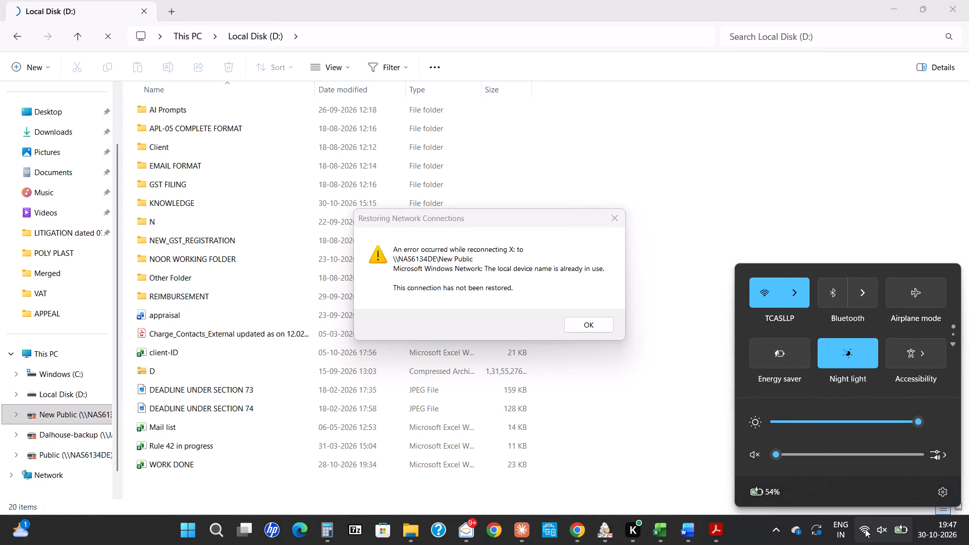
{"action": "left_click", "coordinate": [787, 292]}
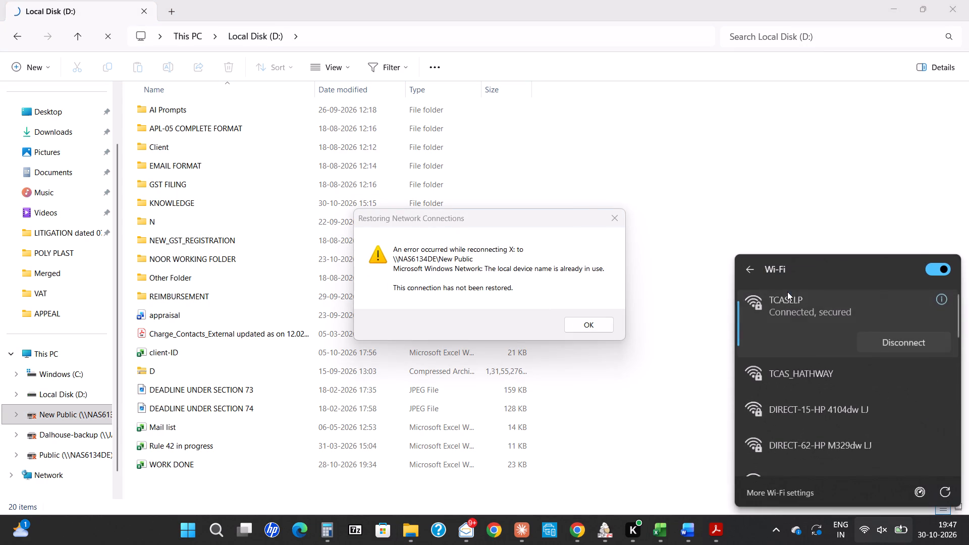
{"action": "left_click", "coordinate": [575, 329]}
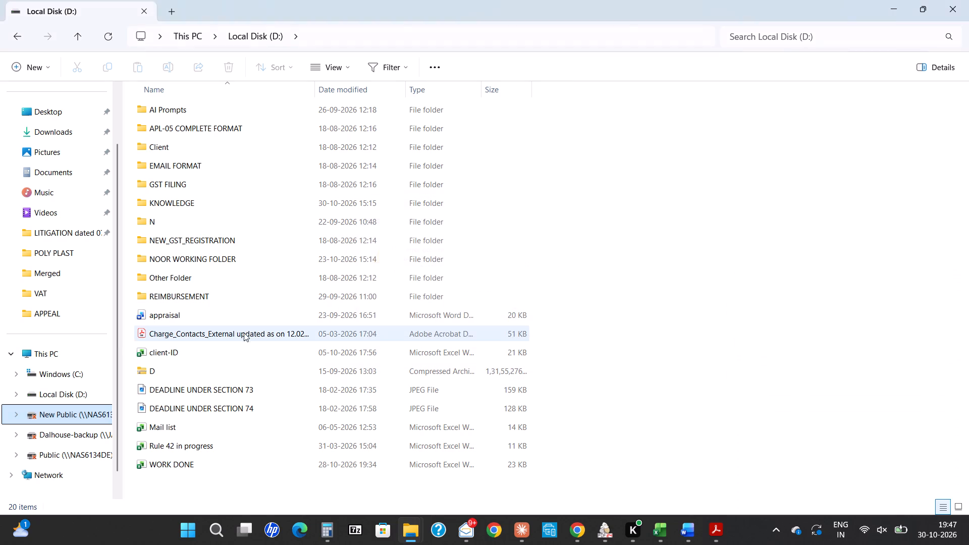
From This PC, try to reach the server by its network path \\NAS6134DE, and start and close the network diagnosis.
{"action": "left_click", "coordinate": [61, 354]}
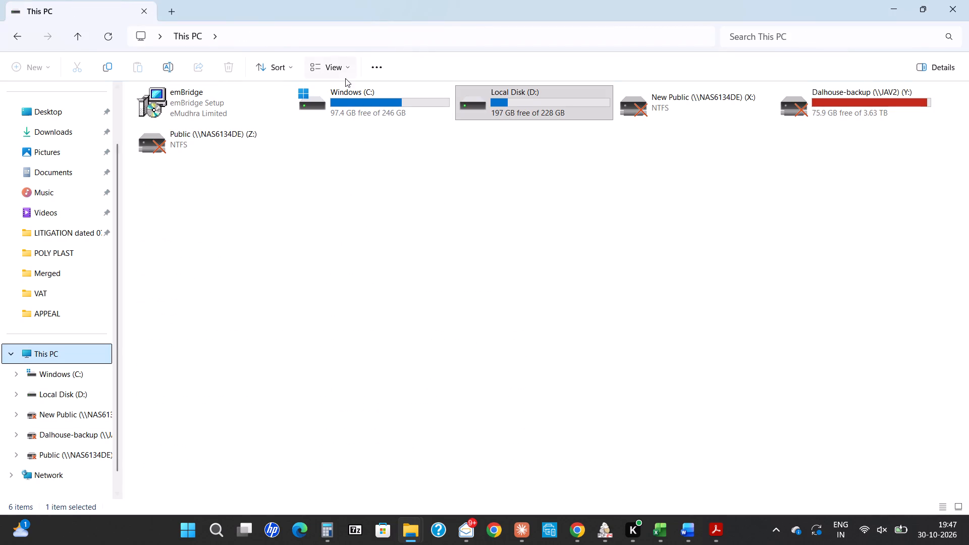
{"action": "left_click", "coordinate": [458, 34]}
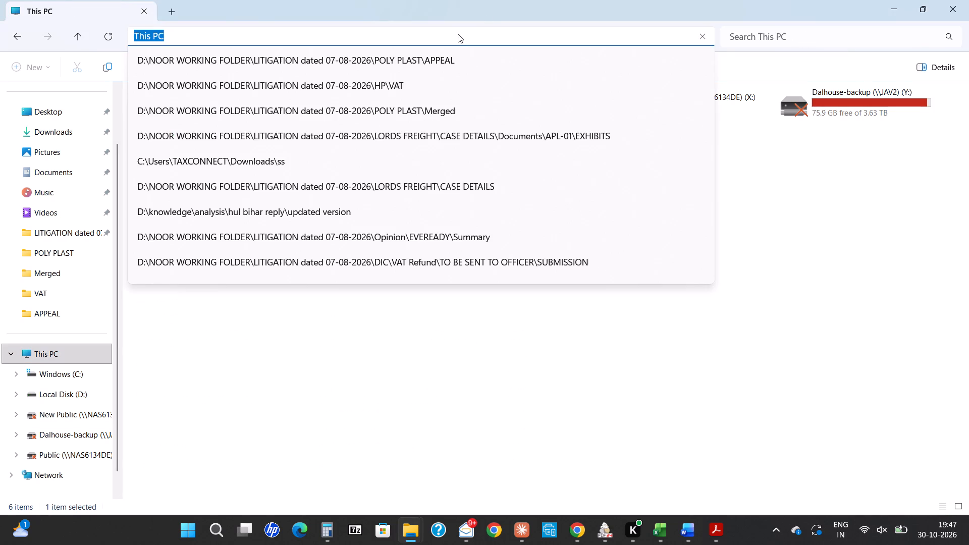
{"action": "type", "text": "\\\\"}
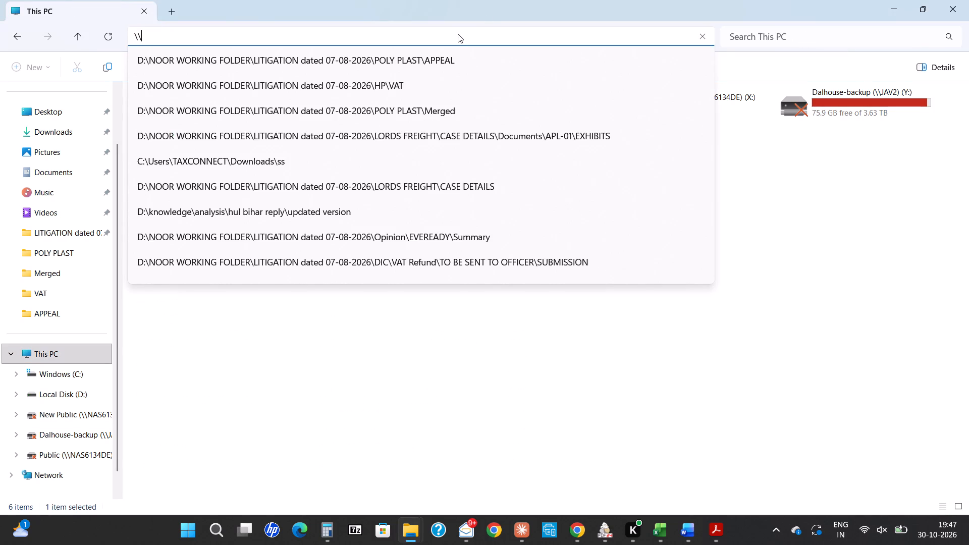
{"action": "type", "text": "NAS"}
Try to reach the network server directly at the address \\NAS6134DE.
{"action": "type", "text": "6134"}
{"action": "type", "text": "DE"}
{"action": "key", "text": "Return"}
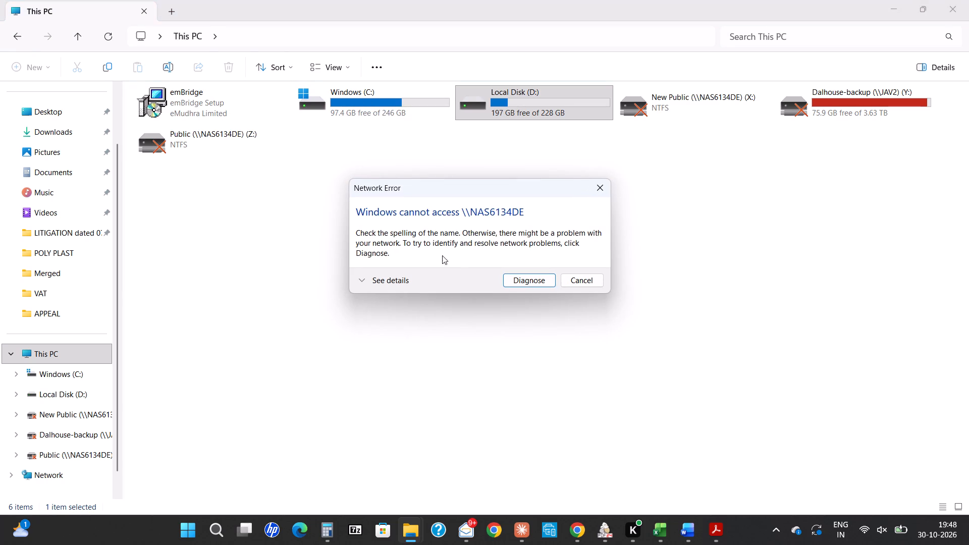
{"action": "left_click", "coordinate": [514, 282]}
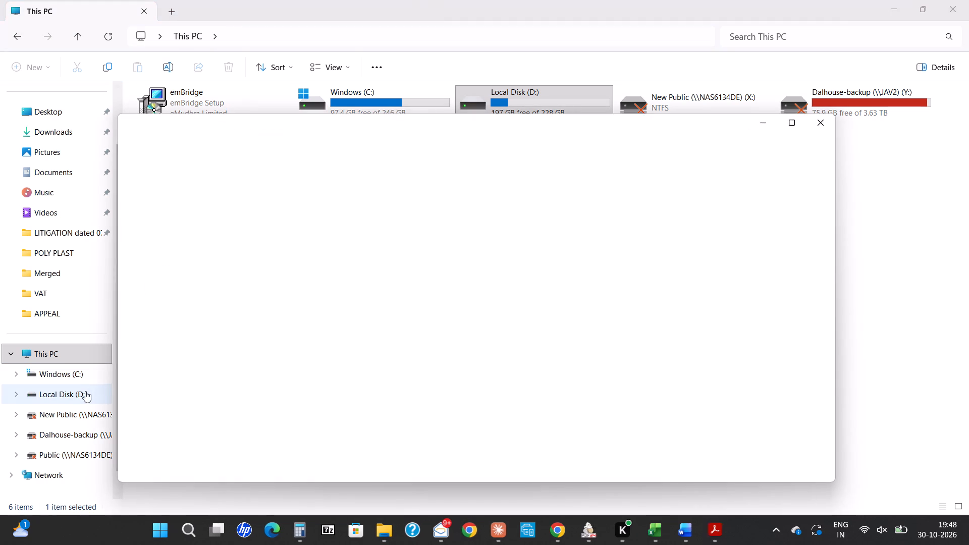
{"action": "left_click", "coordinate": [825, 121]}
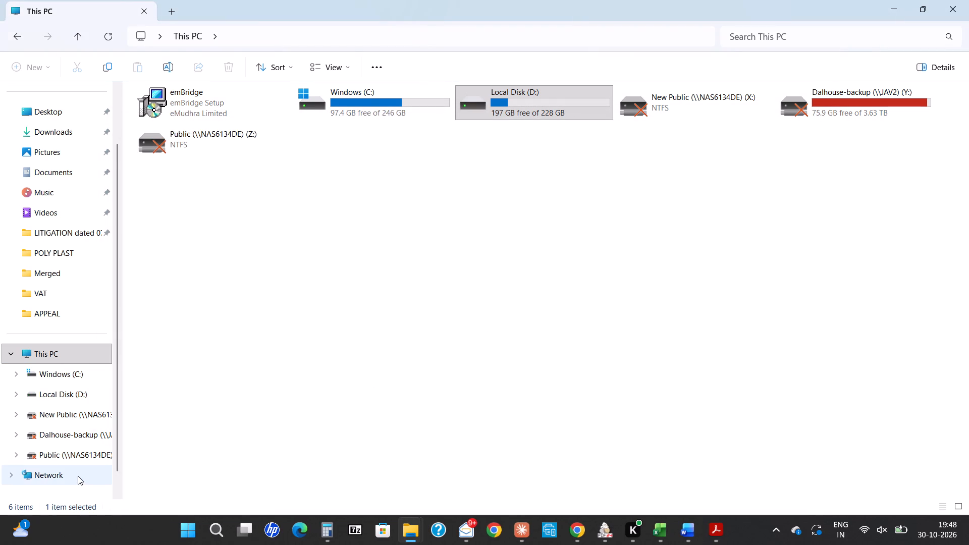
Browse the devices in the Network location and retry opening the New Public (X:) drive.
{"action": "double_click", "coordinate": [78, 476]}
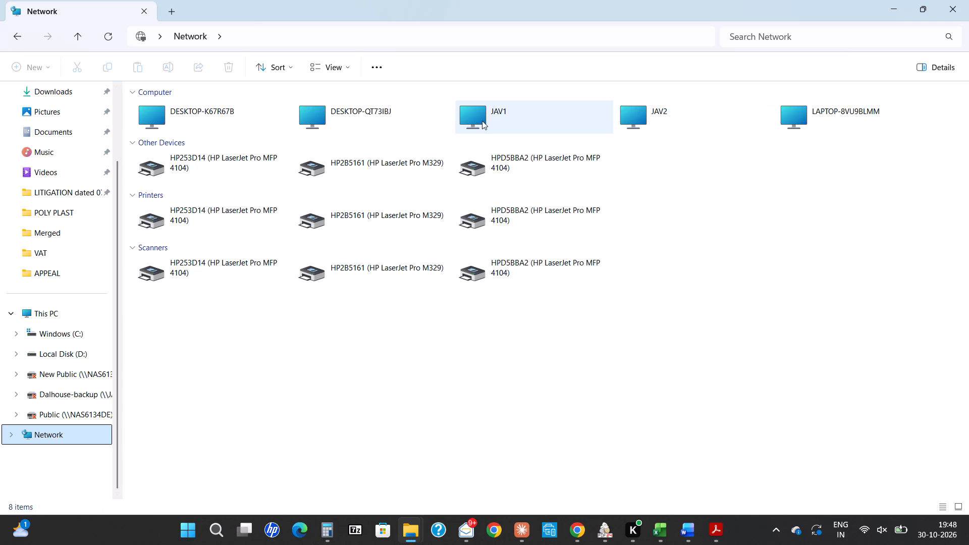
{"action": "left_click", "coordinate": [65, 371]}
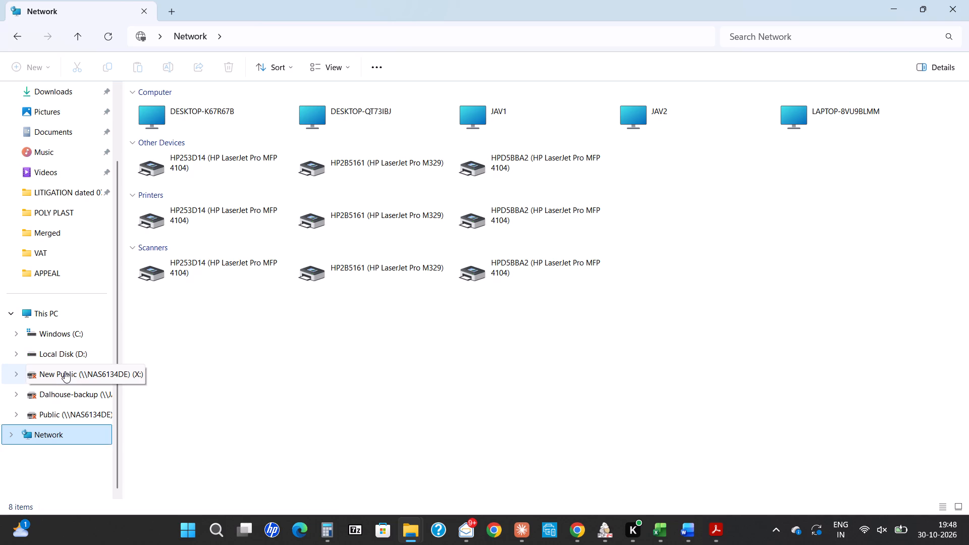
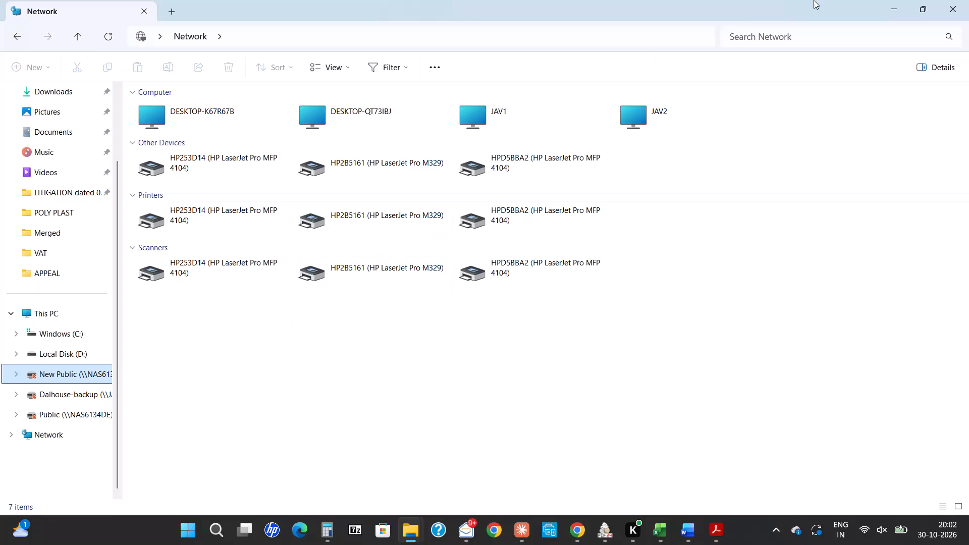
Close the Network window and close Acrobat with all its open appeal and exhibit PDF tabs.
{"action": "triple_click", "coordinate": [968, 0]}
{"action": "triple_click", "coordinate": [968, 0]}
{"action": "double_click", "coordinate": [968, 0]}
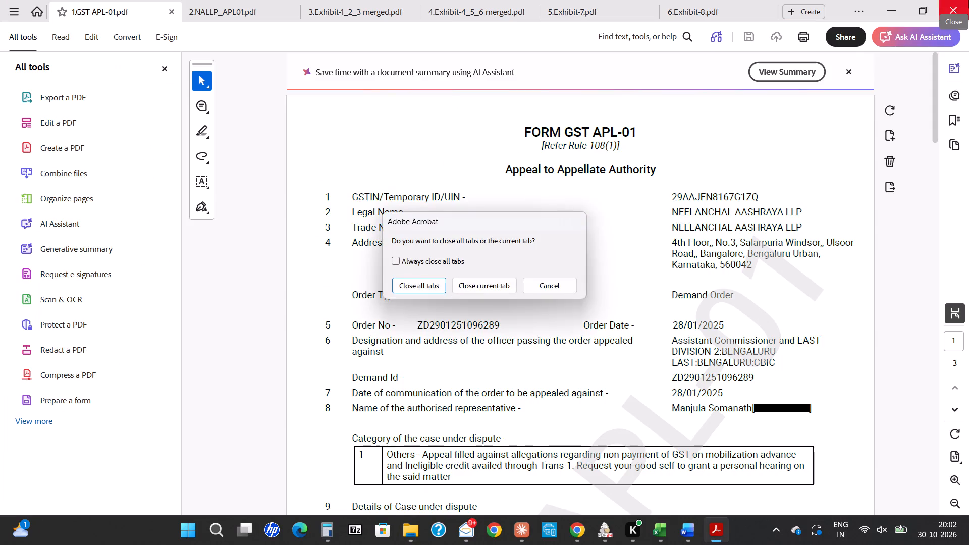
{"action": "key", "text": "Return"}
Close the NEELANCHAL folder window and the Chrome browser with its open tabs.
{"action": "triple_click", "coordinate": [968, 0]}
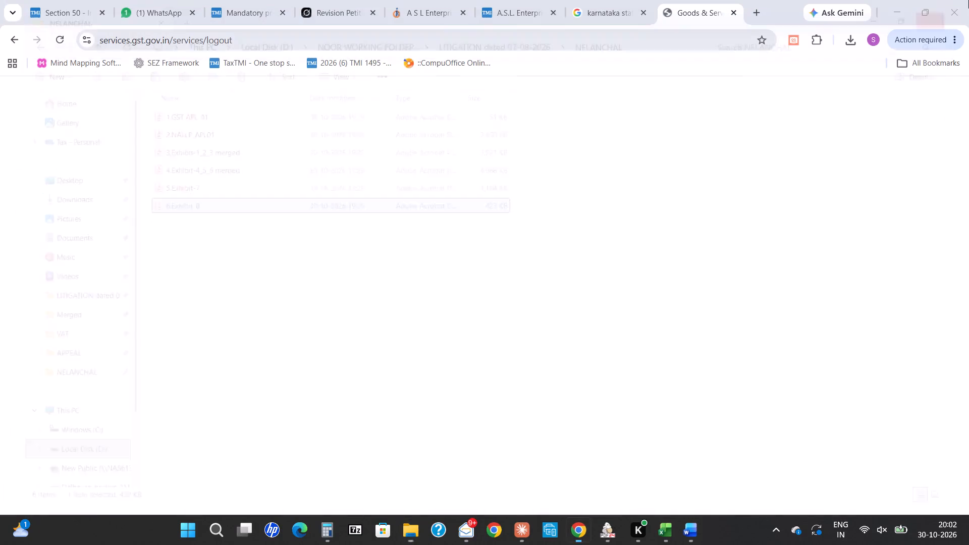
{"action": "triple_click", "coordinate": [968, 0]}
{"action": "triple_click", "coordinate": [968, 0]}
{"action": "triple_click", "coordinate": [968, 0]}
{"action": "triple_click", "coordinate": [968, 0]}
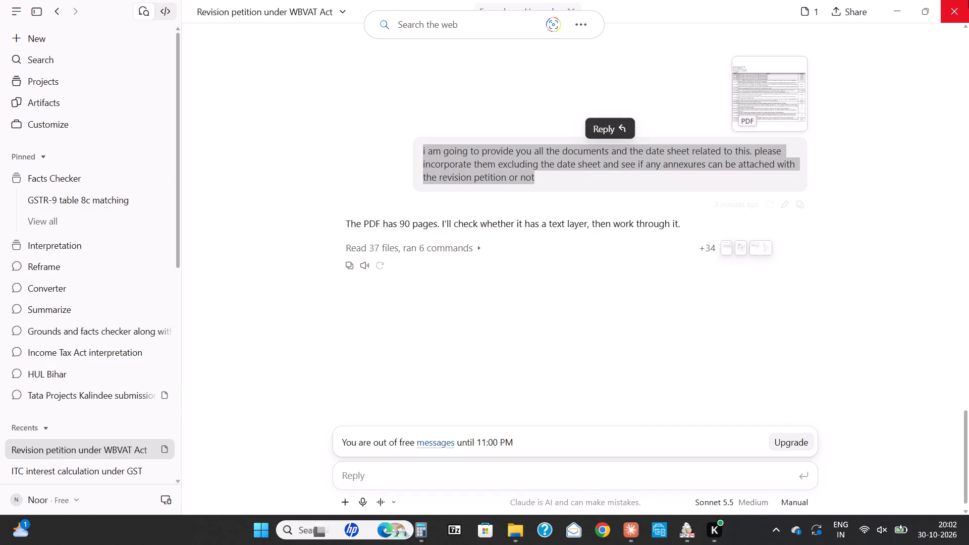
Close the Claude window and the other windows still open, clearing the desktop.
{"action": "triple_click", "coordinate": [968, 0]}
{"action": "triple_click", "coordinate": [968, 0]}
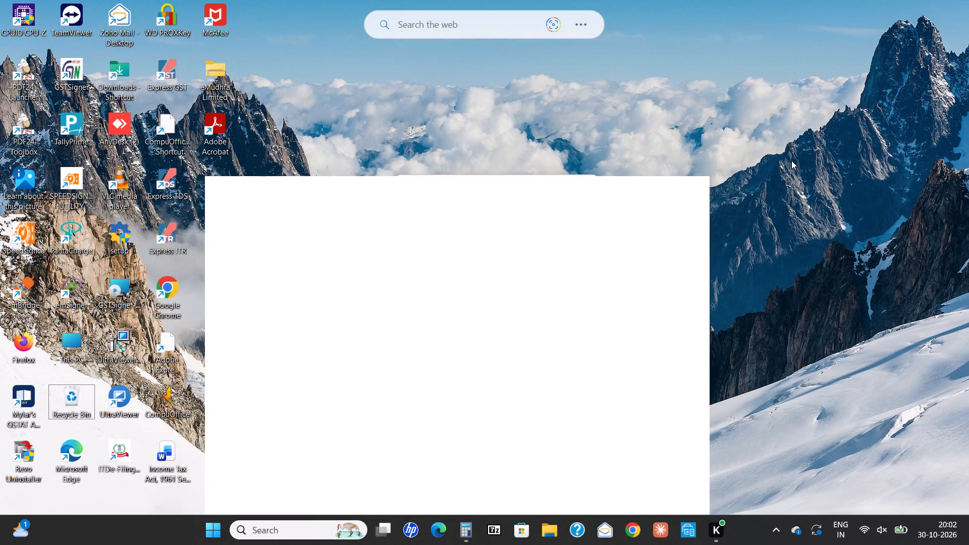
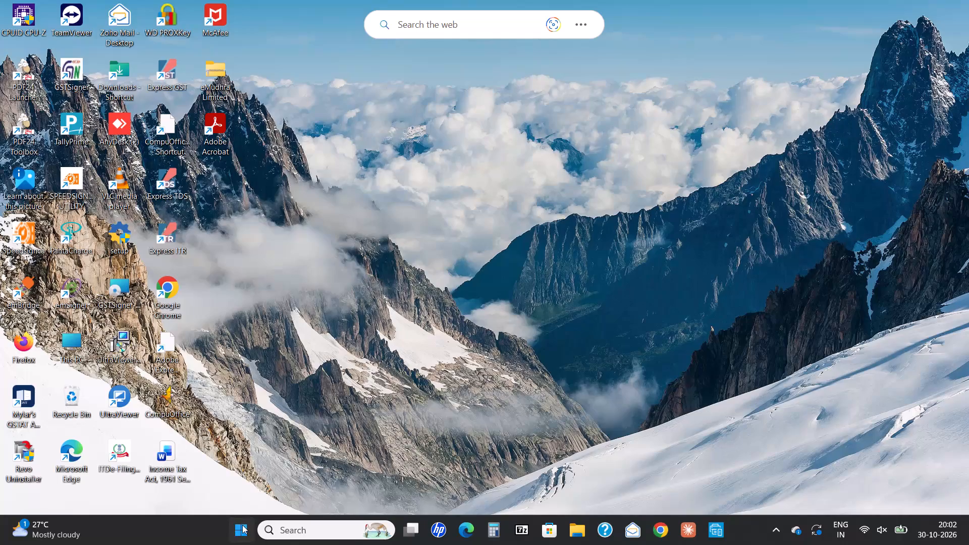
Shut down the computer from the Windows power options.
{"action": "left_click", "coordinate": [563, 482]}
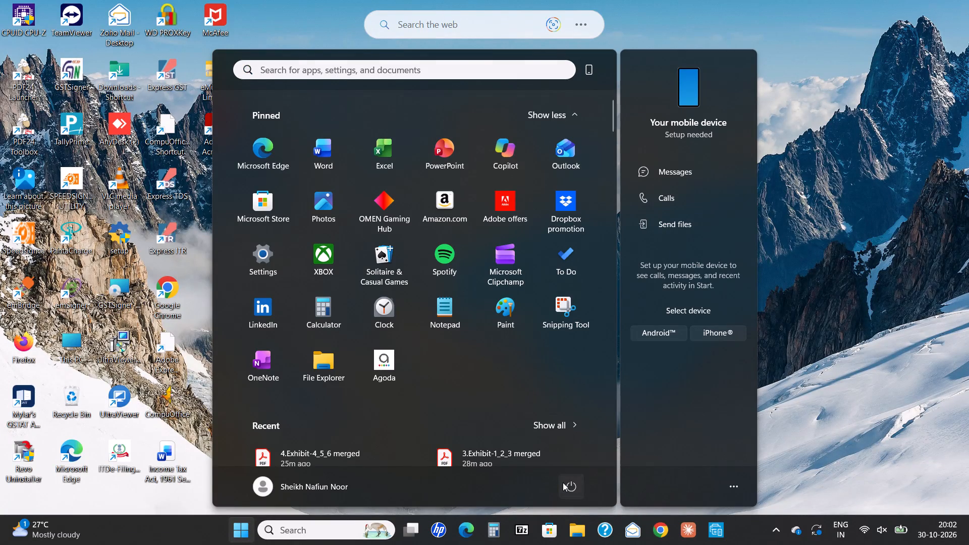
{"action": "left_click", "coordinate": [560, 439]}
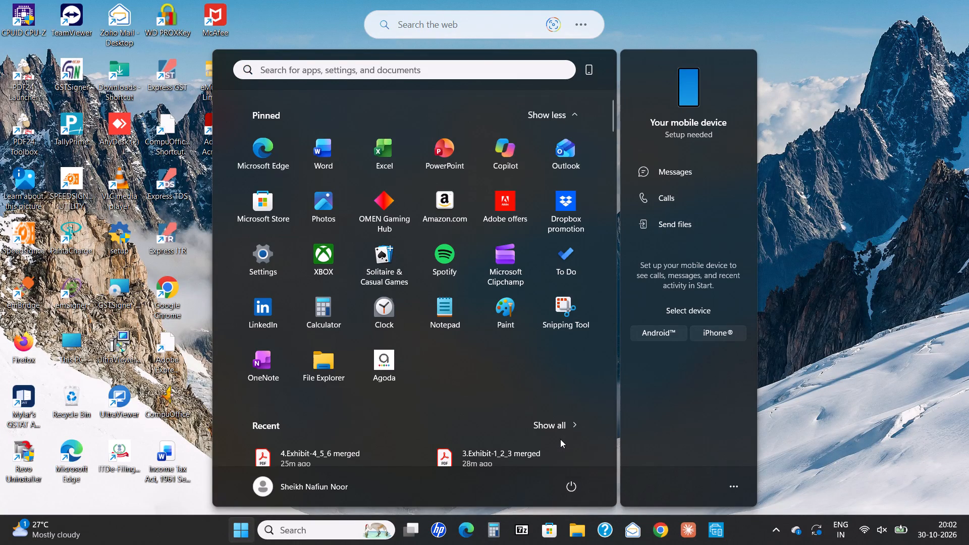